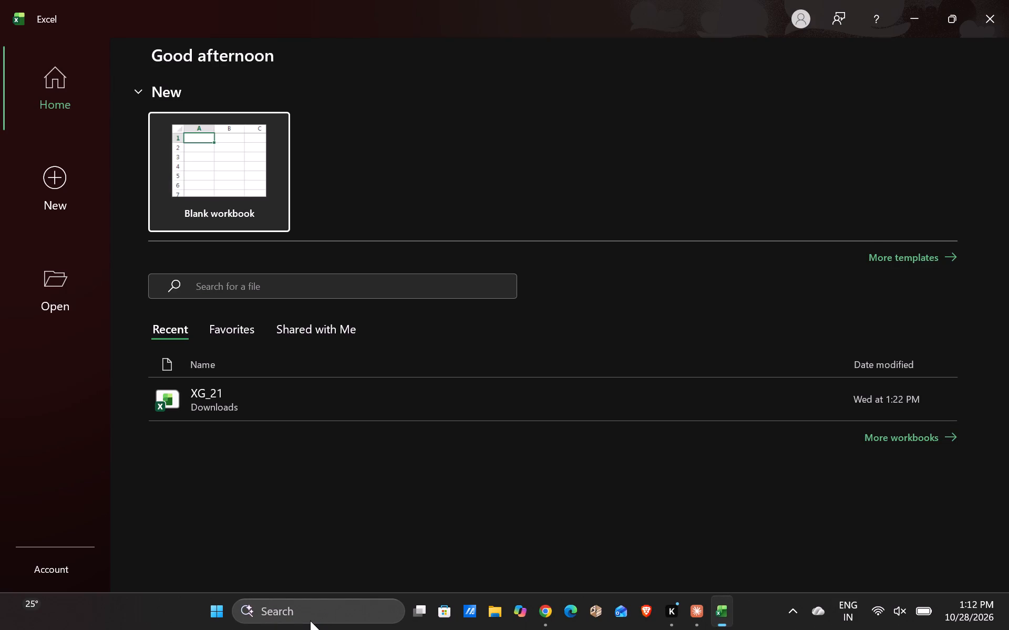
{"action": "left_click", "coordinate": [219, 212]}
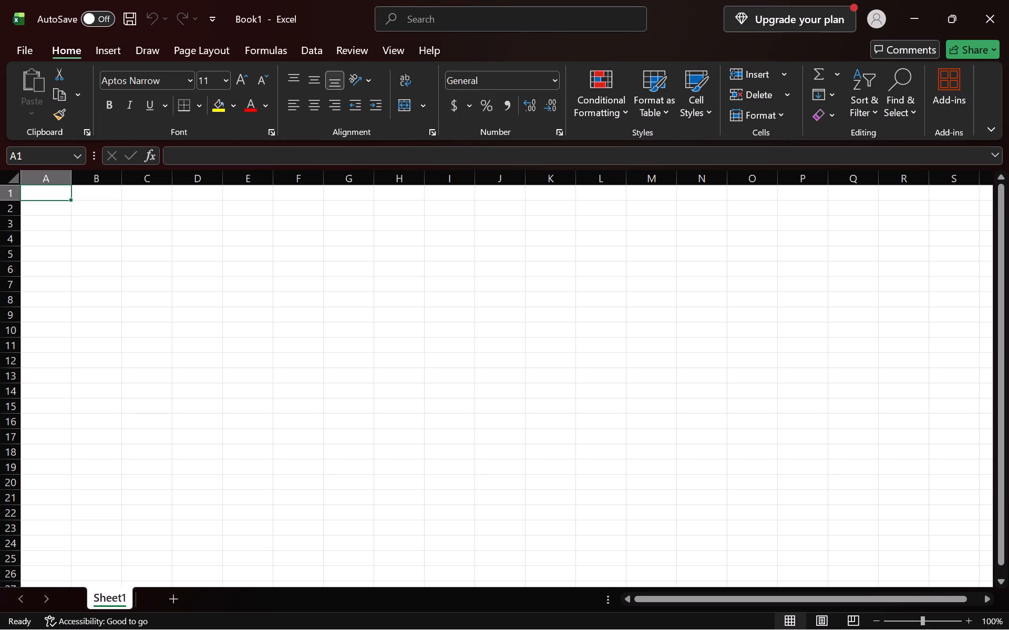
Enter the column headers "serial no" in cell A1 and "Region" in cell C1.
{"action": "left_click", "coordinate": [50, 195]}
{"action": "type", "text": "serial no"}
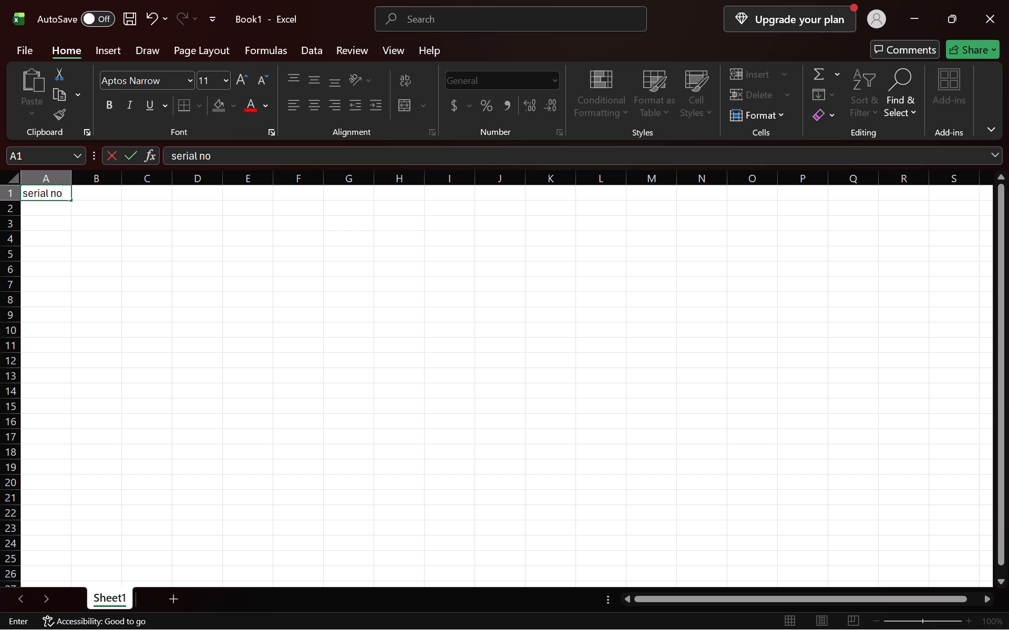
{"action": "left_click", "coordinate": [113, 197]}
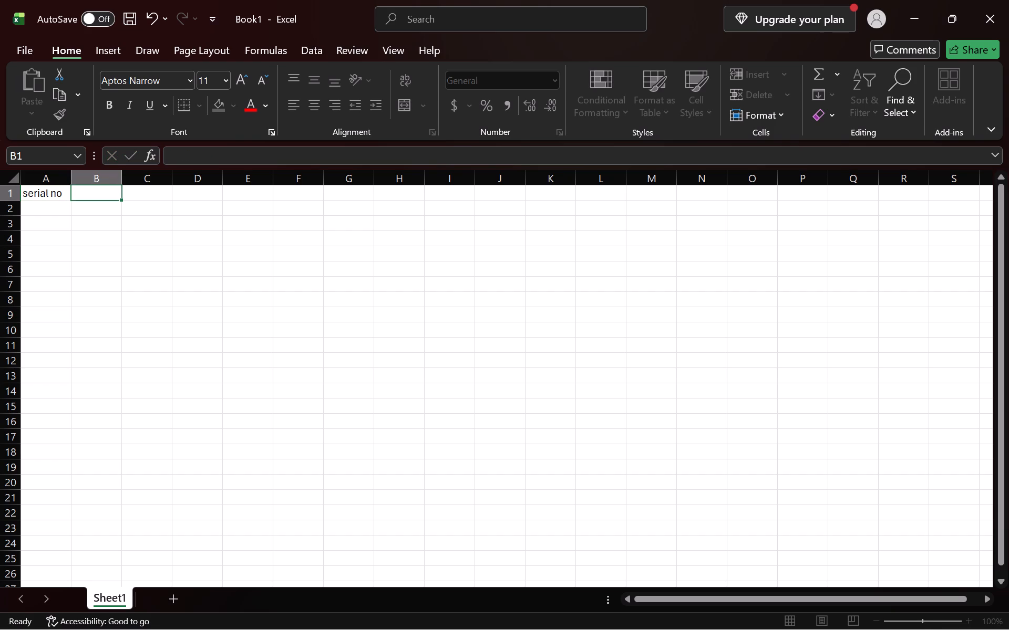
{"action": "left_click", "coordinate": [113, 197]}
{"action": "key", "text": "Right"}
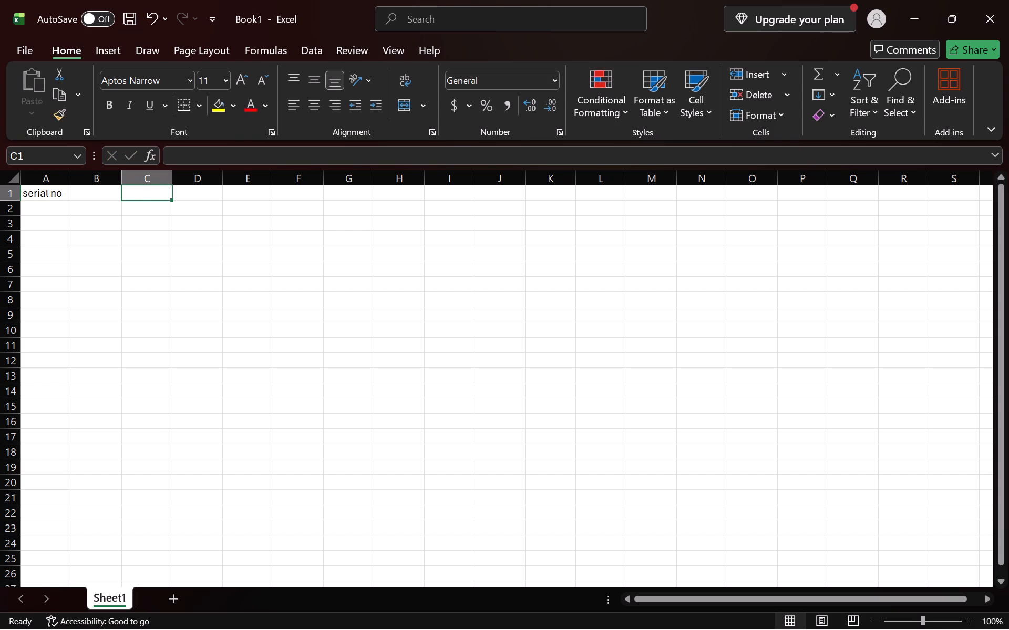
{"action": "type", "text": "region"}
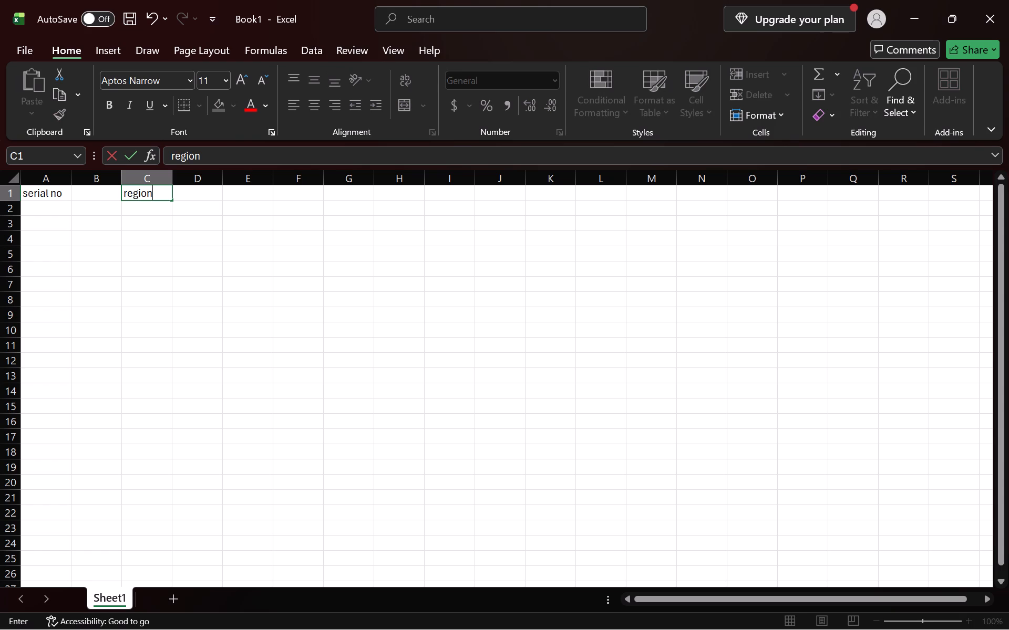
{"action": "key", "text": "Right"}
{"action": "key", "text": "Right"}
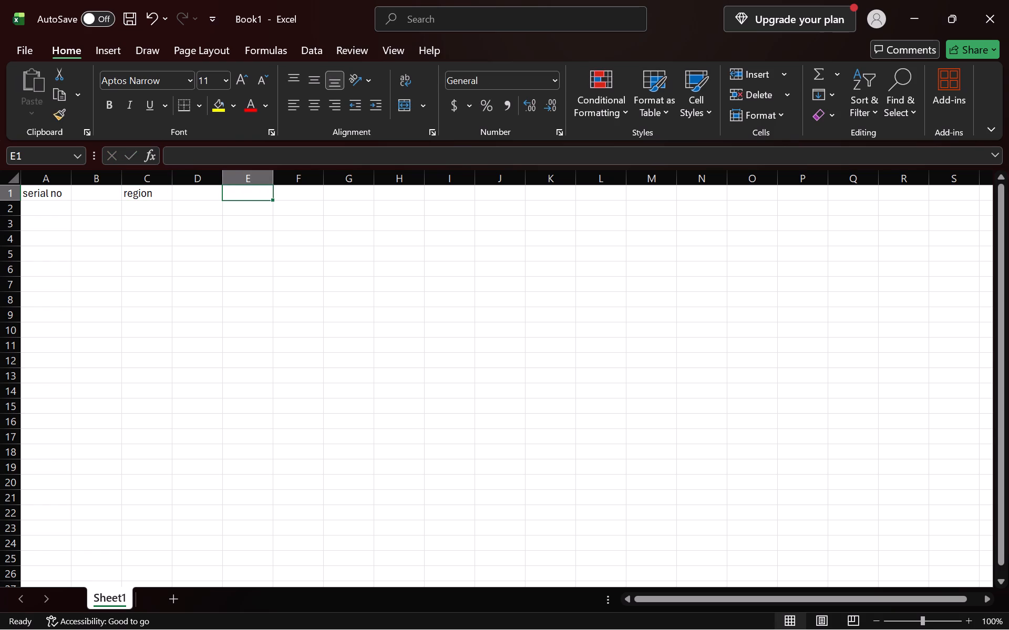
{"action": "key", "text": "Left"}
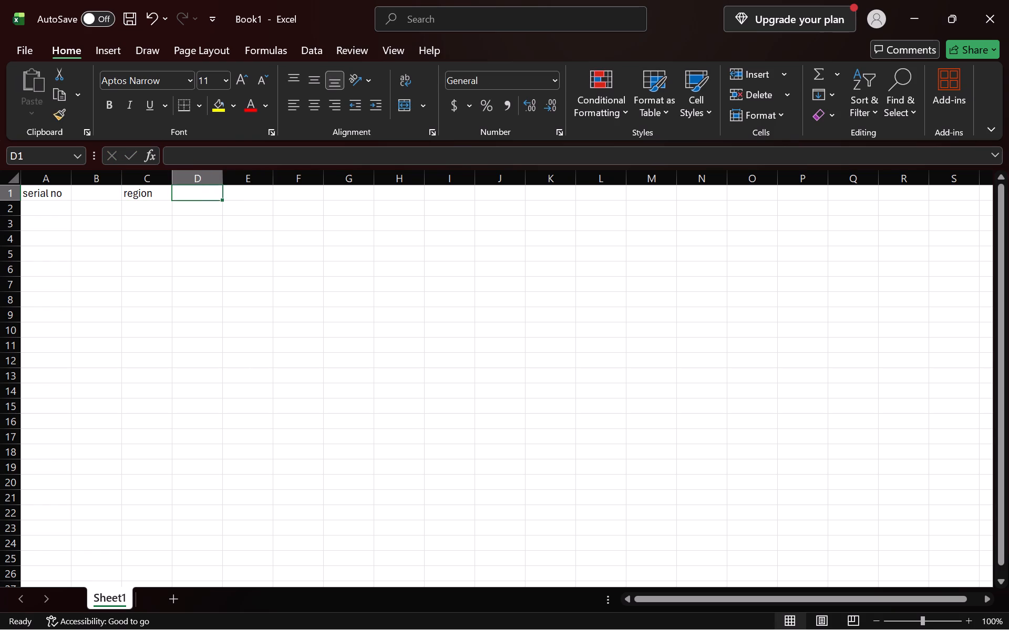
{"action": "key", "text": "Left"}
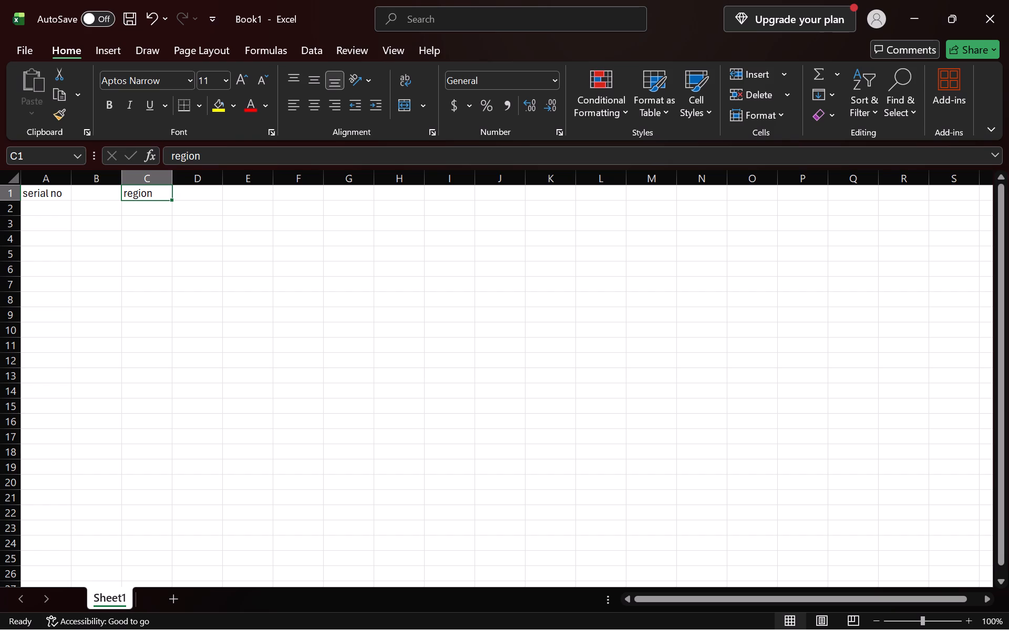
{"action": "key", "text": "BackSpace"}
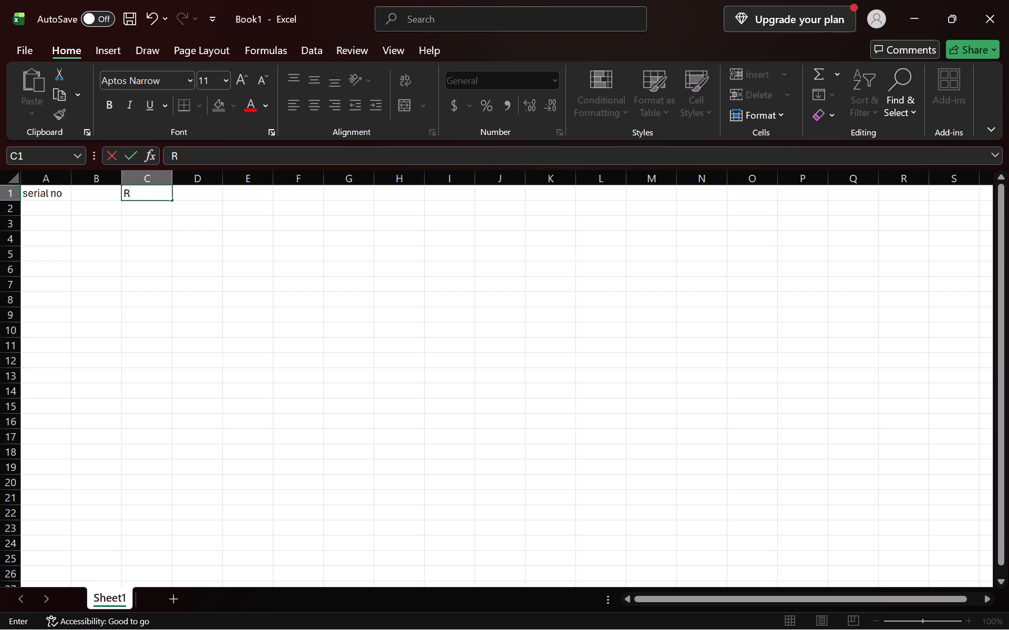
{"action": "type", "text": "egion"}
Enter the column headers "Availability" in cell E1 and "Launch year" in cell G1.
{"action": "key", "text": "Right"}
{"action": "key", "text": "Right"}
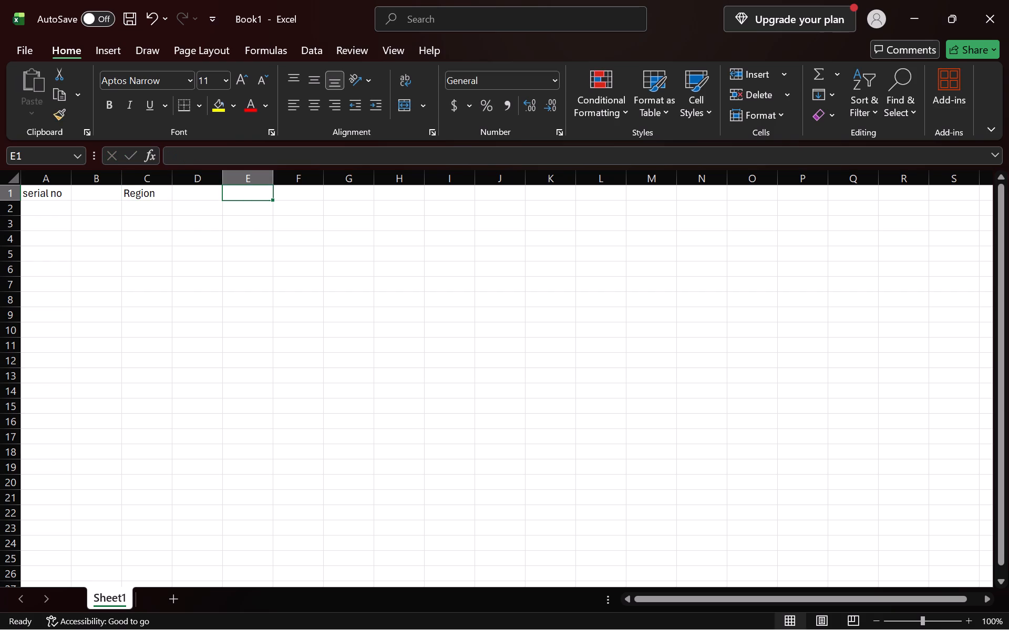
{"action": "type", "text": "vailability"}
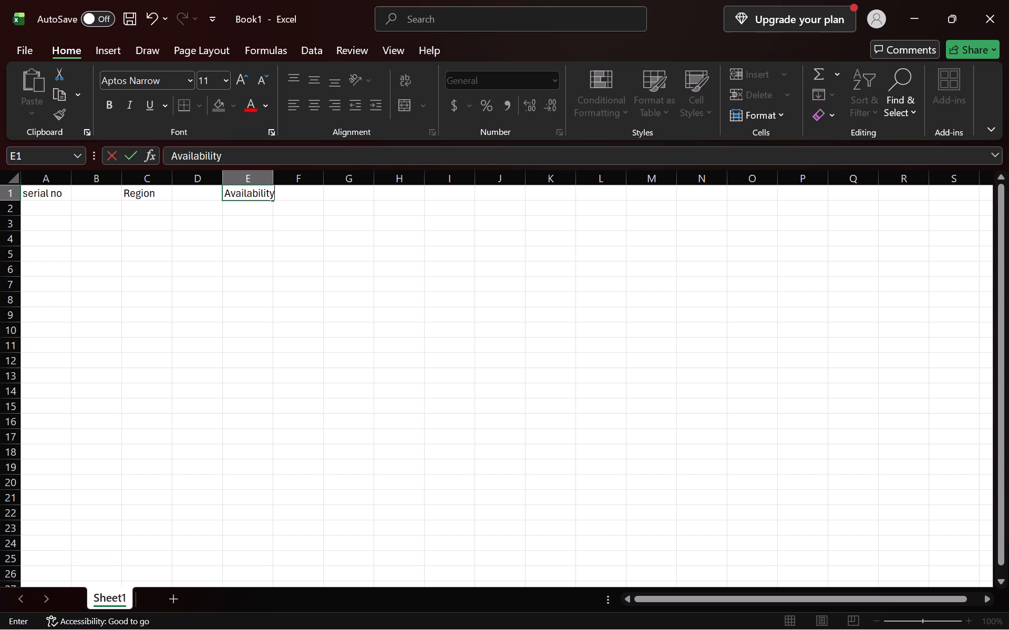
{"action": "key", "text": "Right"}
{"action": "key", "text": "Right"}
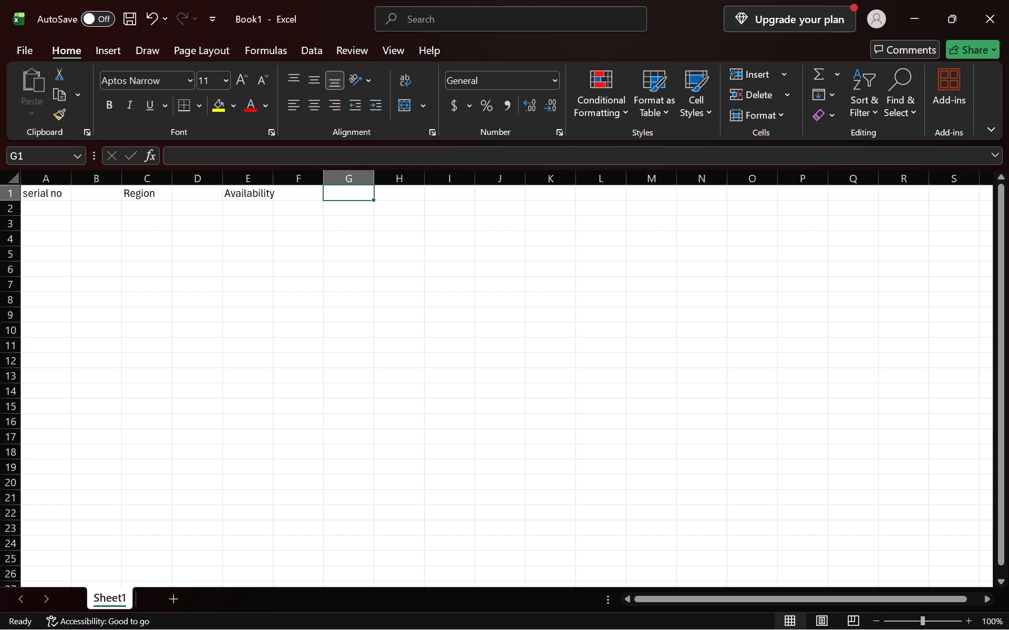
{"action": "type", "text": "auc"}
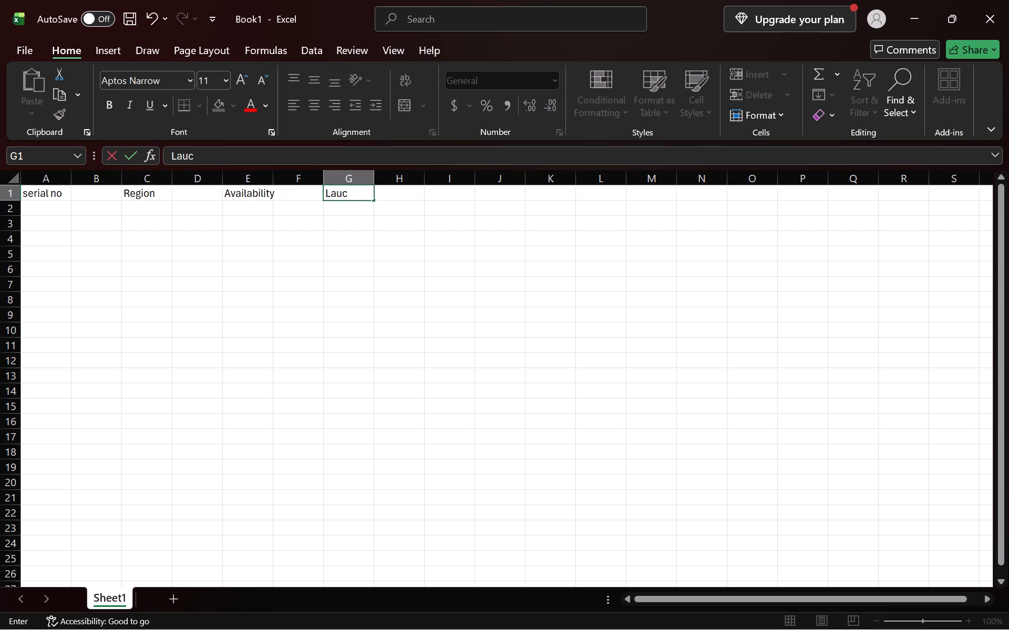
{"action": "key", "text": "BackSpace"}
{"action": "type", "text": "nch year"}
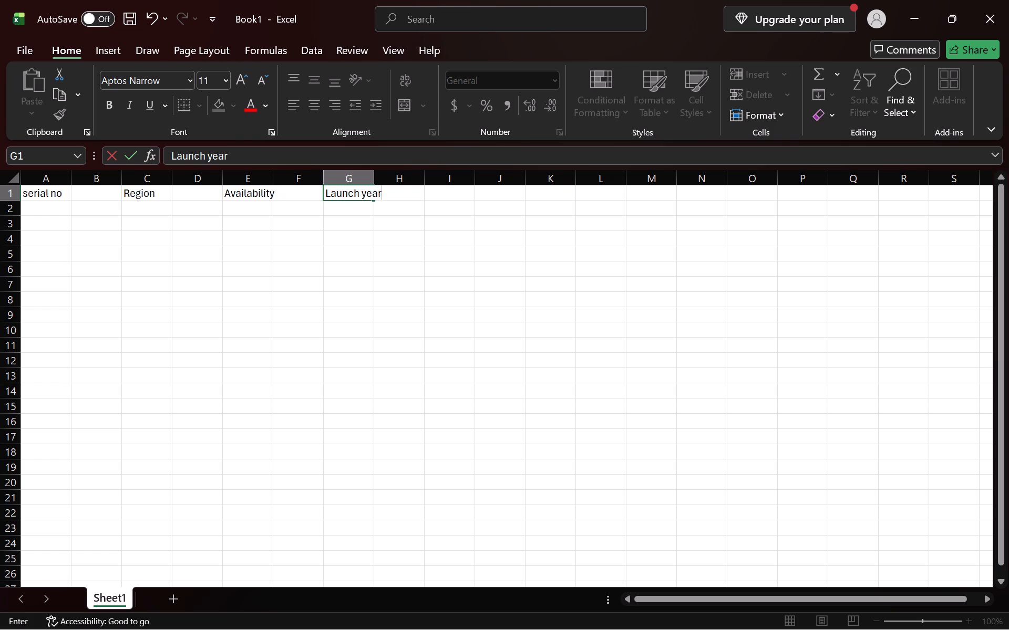
{"action": "key", "text": "Right"}
{"action": "key", "text": "Right"}
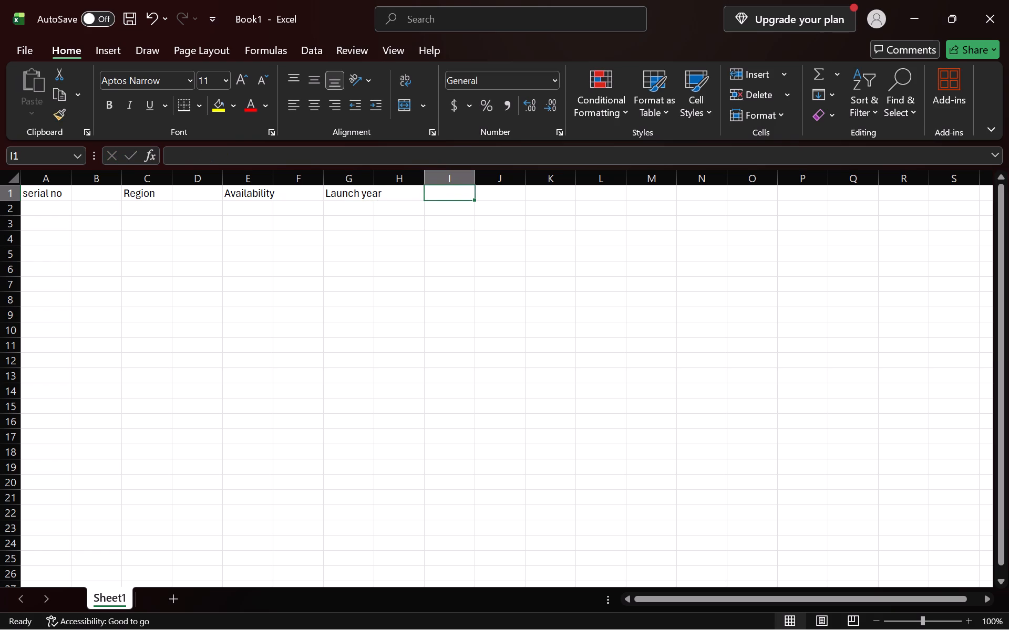
Fill the serial no column with the numbers 1 to 5 in cells A2 to A6.
{"action": "left_click", "coordinate": [44, 207]}
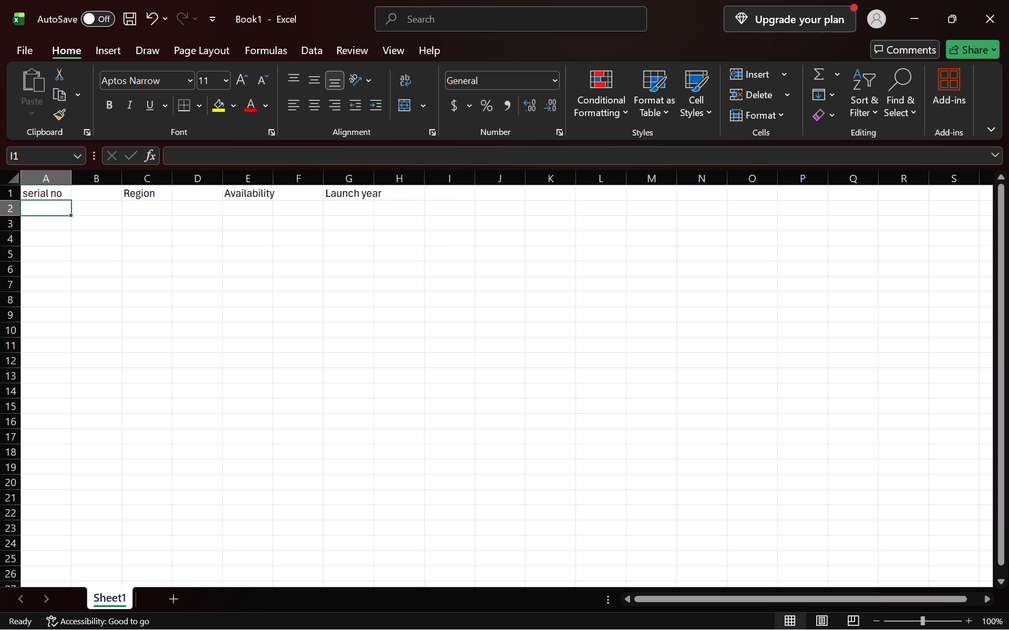
{"action": "key", "text": "1"}
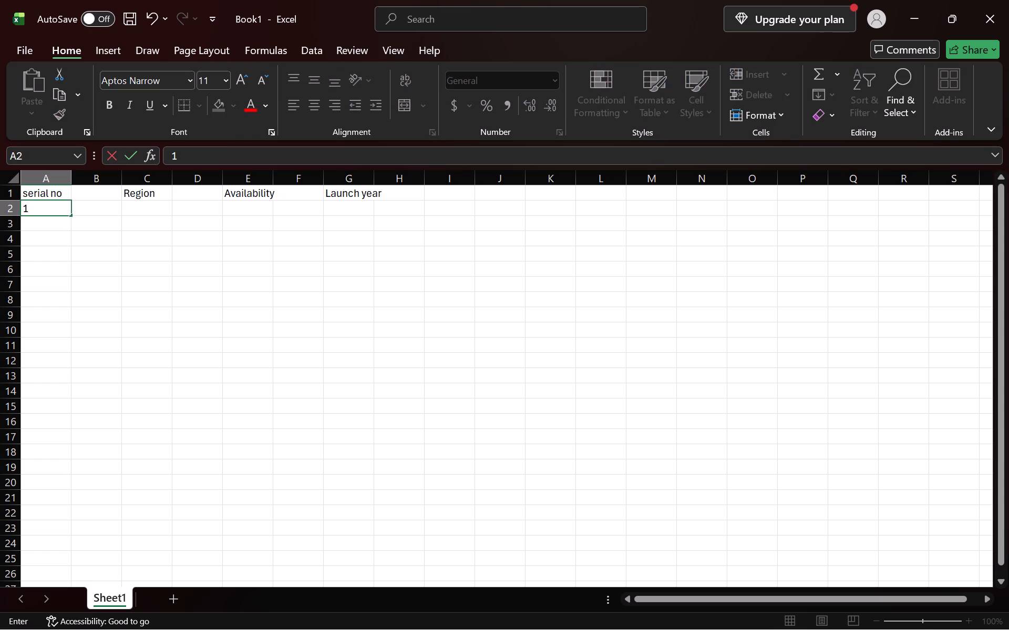
{"action": "key", "text": "Down"}
{"action": "key", "text": "2"}
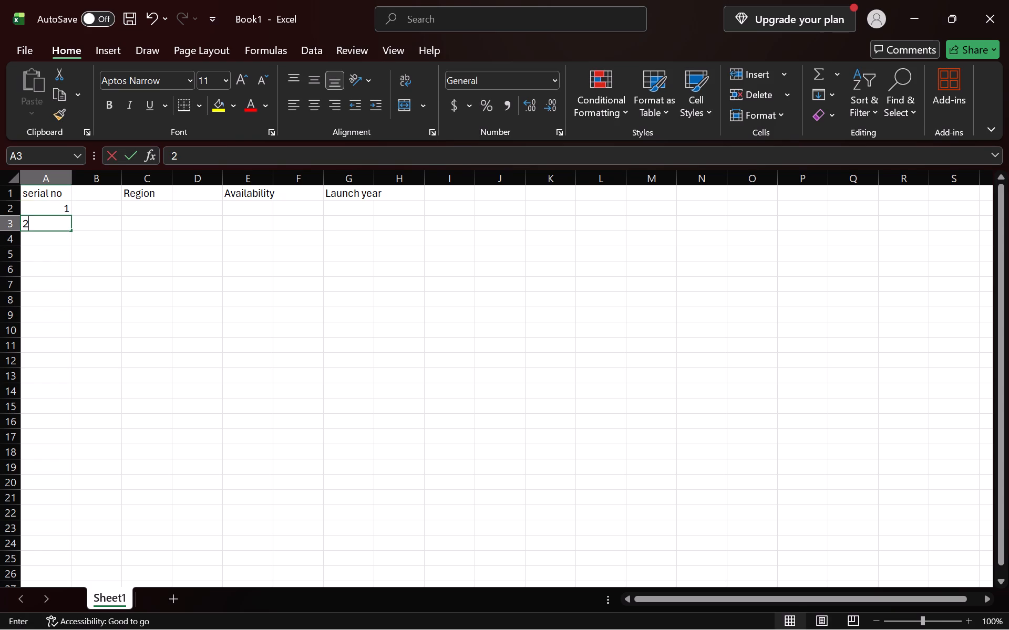
{"action": "key", "text": "Down"}
{"action": "key", "text": "Down"}
{"action": "key", "text": "Down"}
{"action": "key", "text": "Up"}
{"action": "key", "text": "Up"}
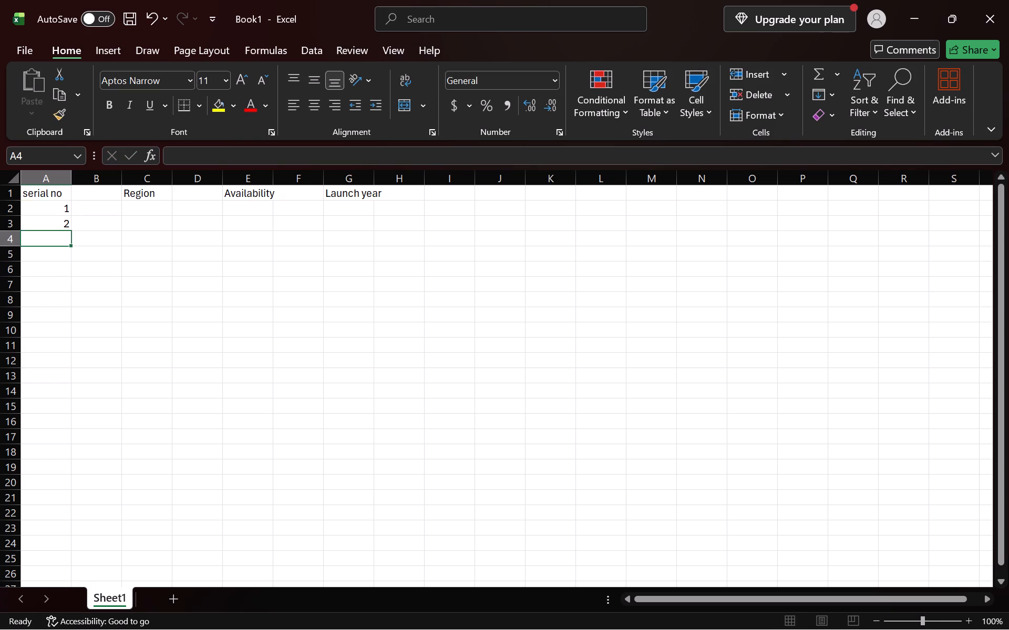
{"action": "key", "text": "3"}
{"action": "key", "text": "Down"}
{"action": "key", "text": "3"}
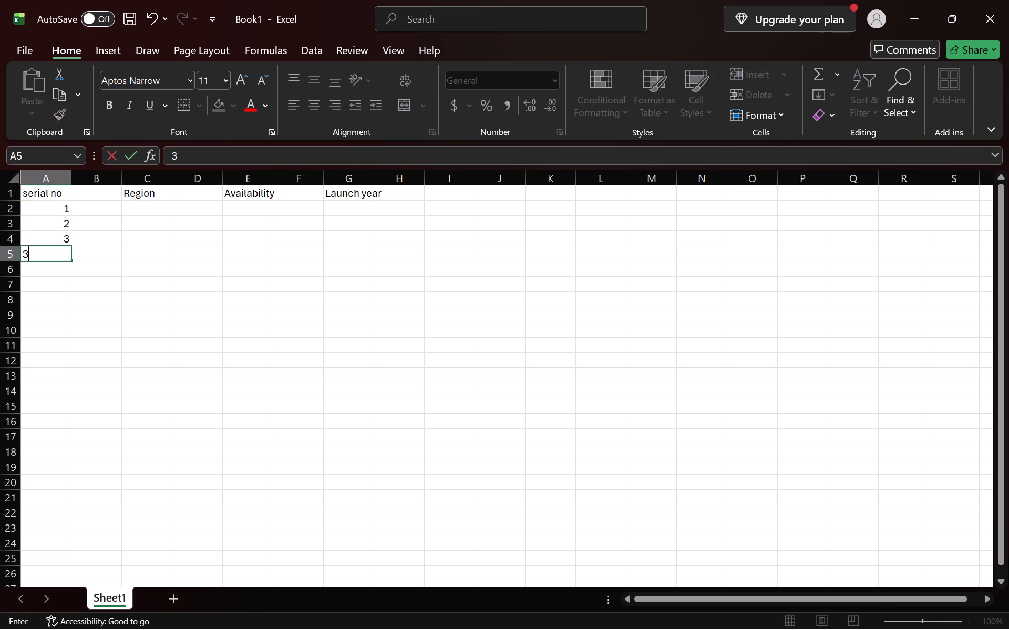
{"action": "key", "text": "BackSpace"}
{"action": "key", "text": "4"}
{"action": "key", "text": "Down"}
{"action": "key", "text": "5"}
{"action": "key", "text": "Down"}
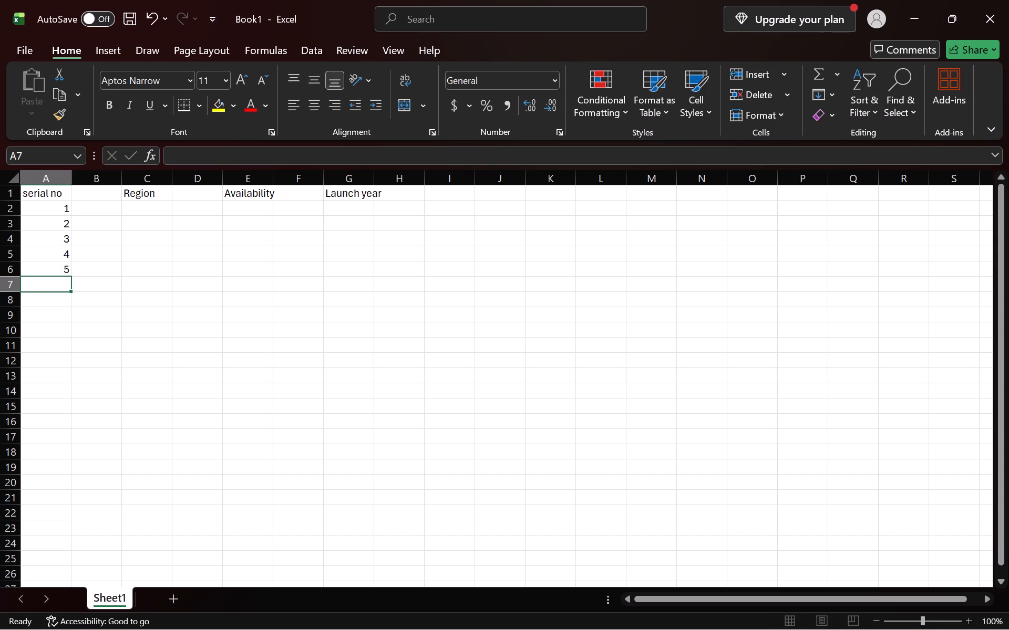
Continue the serial numbers with 6 to 10 in cells A7 to A11.
{"action": "key", "text": "6"}
{"action": "key", "text": "Down"}
{"action": "key", "text": "7"}
{"action": "key", "text": "Down"}
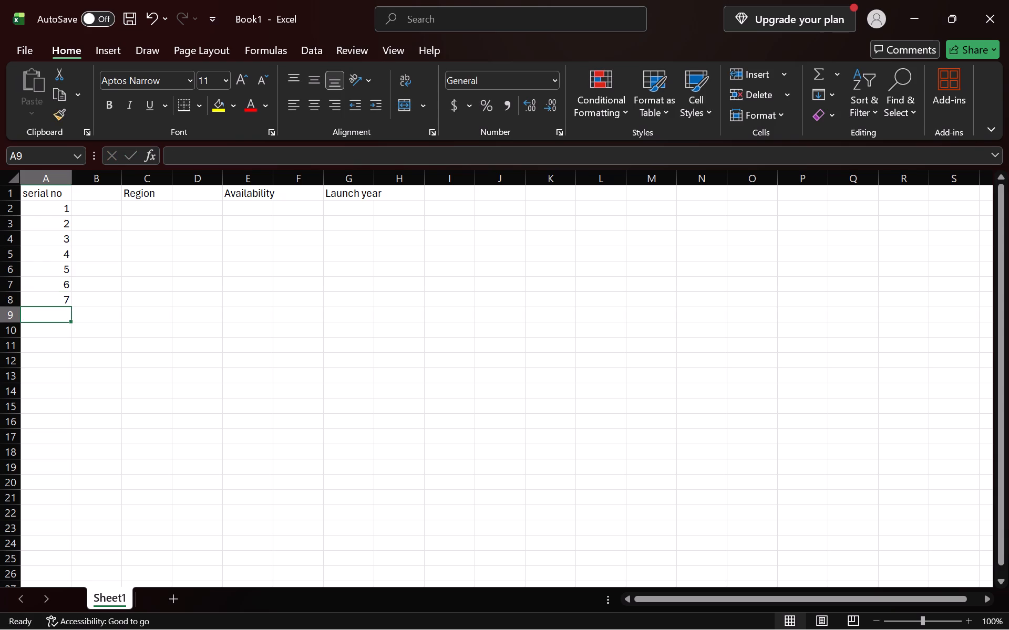
{"action": "key", "text": "8"}
{"action": "key", "text": "Down"}
{"action": "key", "text": "9"}
{"action": "key", "text": "Down"}
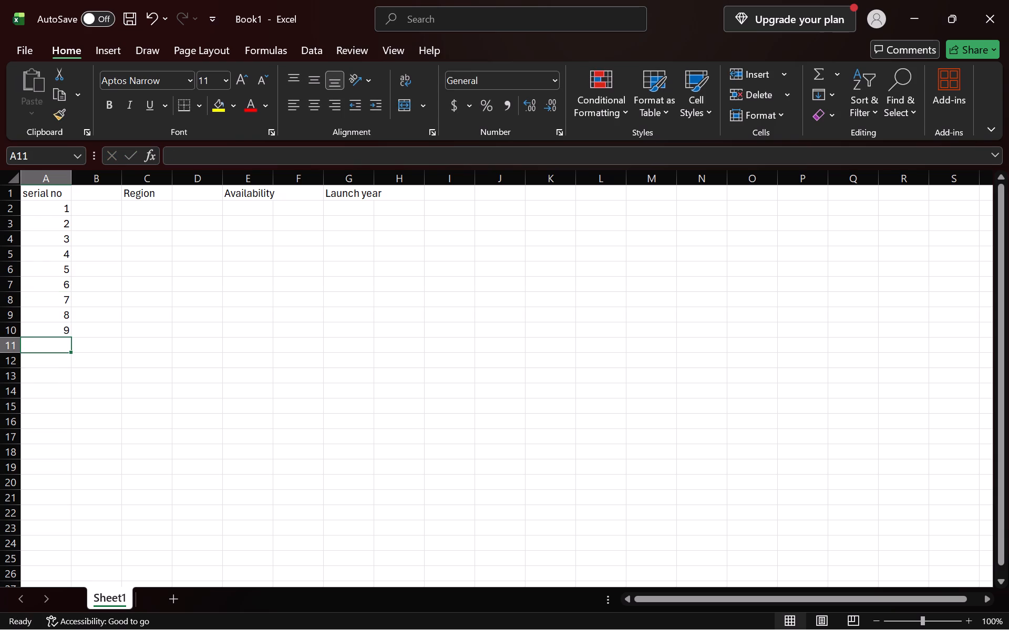
{"action": "type", "text": "10"}
{"action": "key", "text": "Up"}
{"action": "key", "text": "Down"}
Complete the serial numbers with 11 to 15 in cells A12 to A16.
{"action": "key", "text": "Down"}
{"action": "type", "text": "11"}
{"action": "key", "text": "Down"}
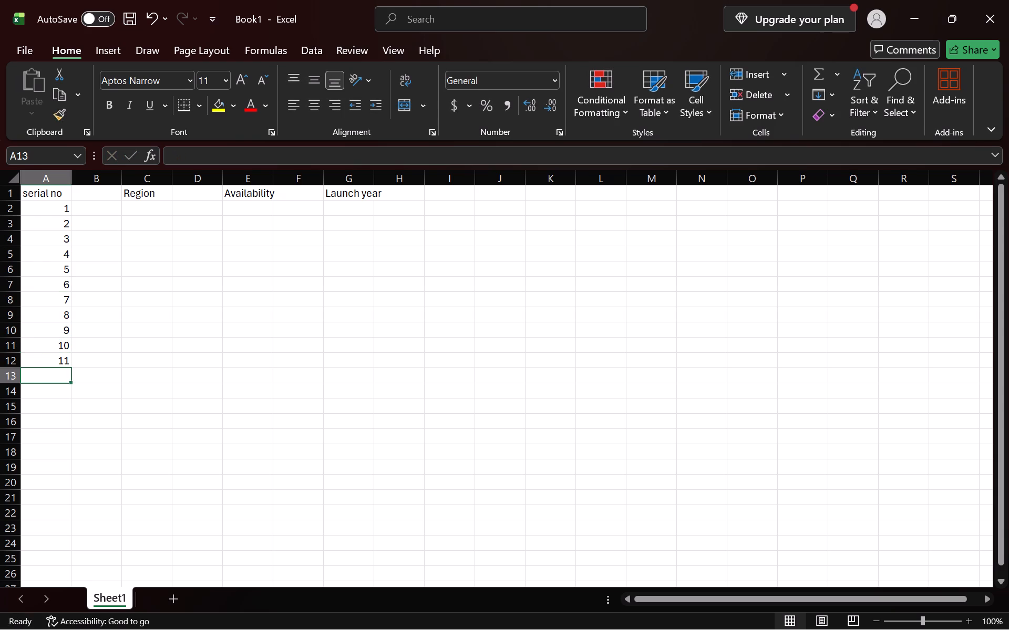
{"action": "type", "text": "12"}
{"action": "key", "text": "Down"}
{"action": "type", "text": "13"}
{"action": "key", "text": "Down"}
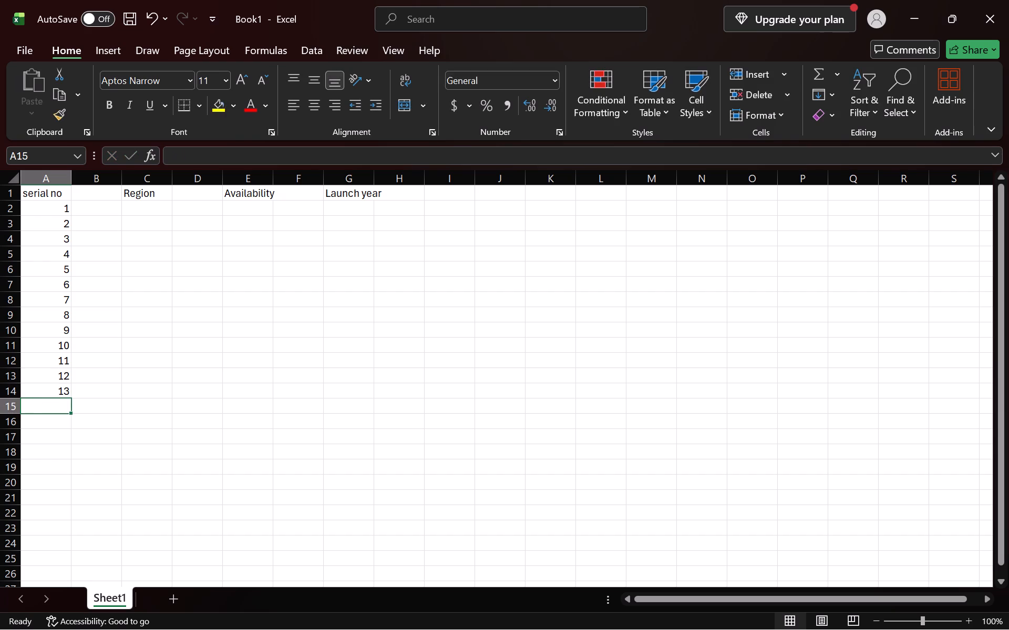
{"action": "type", "text": "14"}
{"action": "key", "text": "Down"}
{"action": "type", "text": "15"}
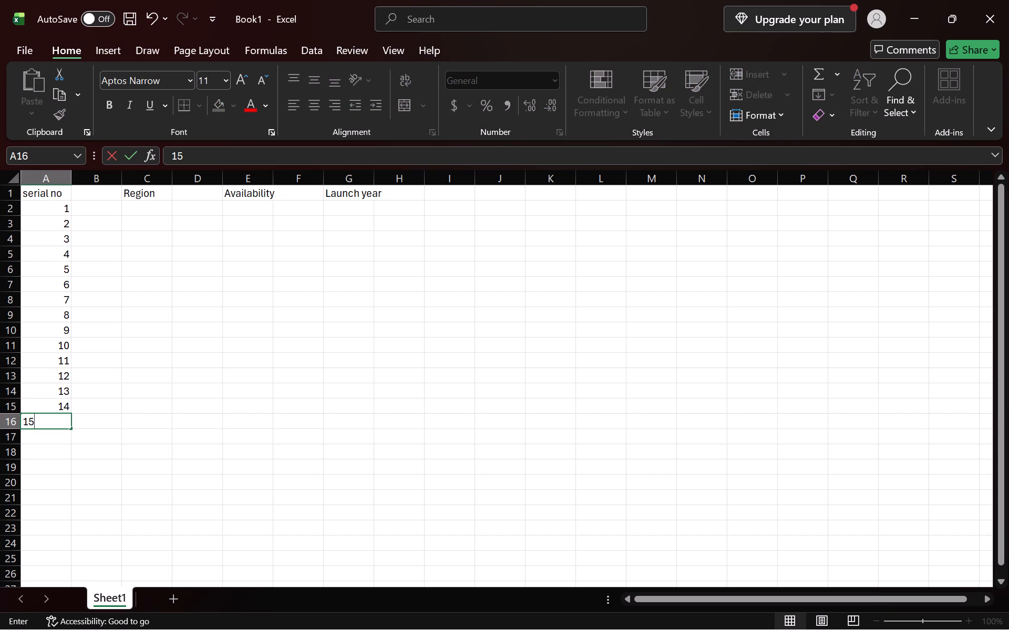
{"action": "left_click", "coordinate": [138, 210]}
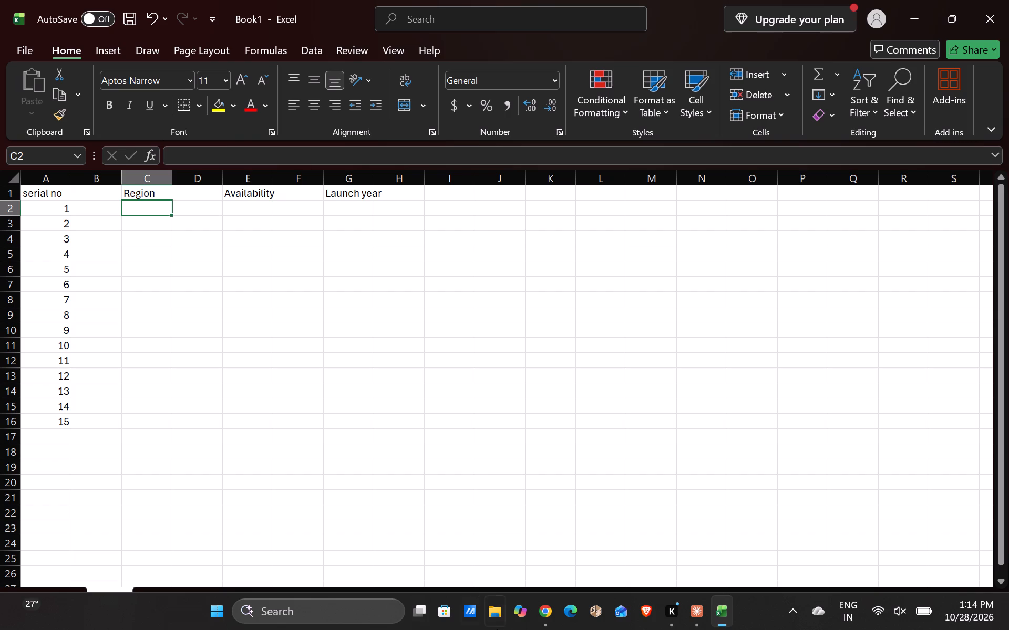
Switch to Chrome and open the Discover AWS topics from the AWS Training and Certification page.
{"action": "left_click", "coordinate": [546, 612]}
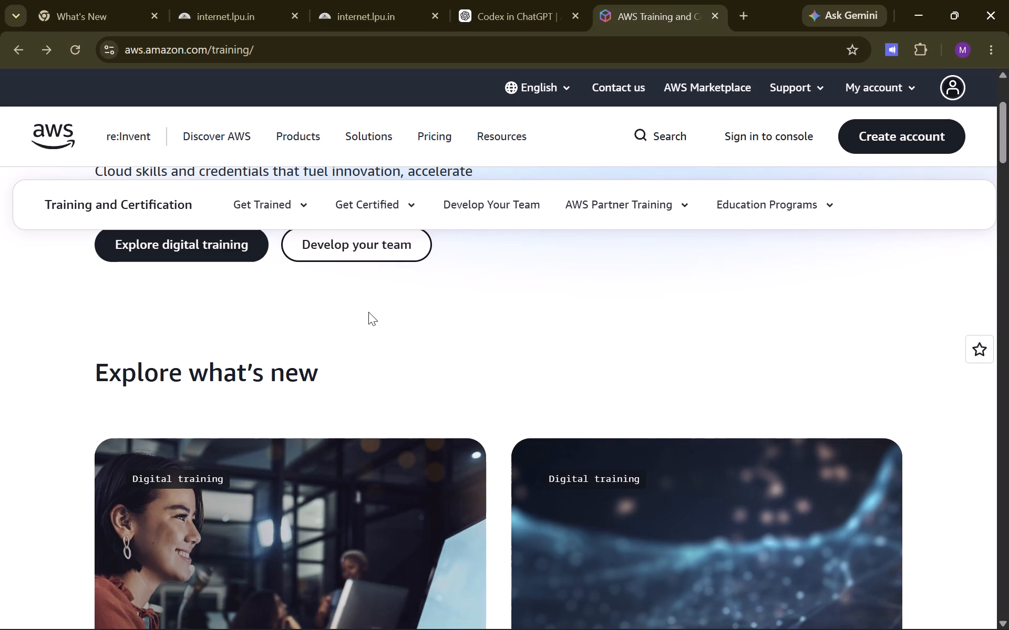
{"action": "scroll", "coordinate": [368, 312], "scroll_direction": "up", "scroll_amount": 9}
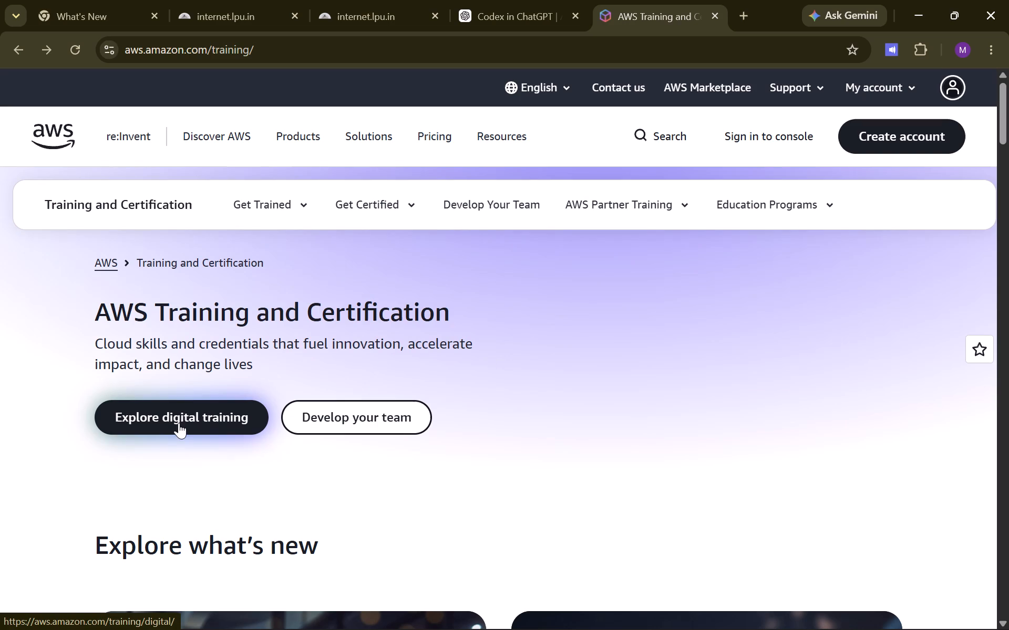
{"action": "left_click", "coordinate": [226, 136]}
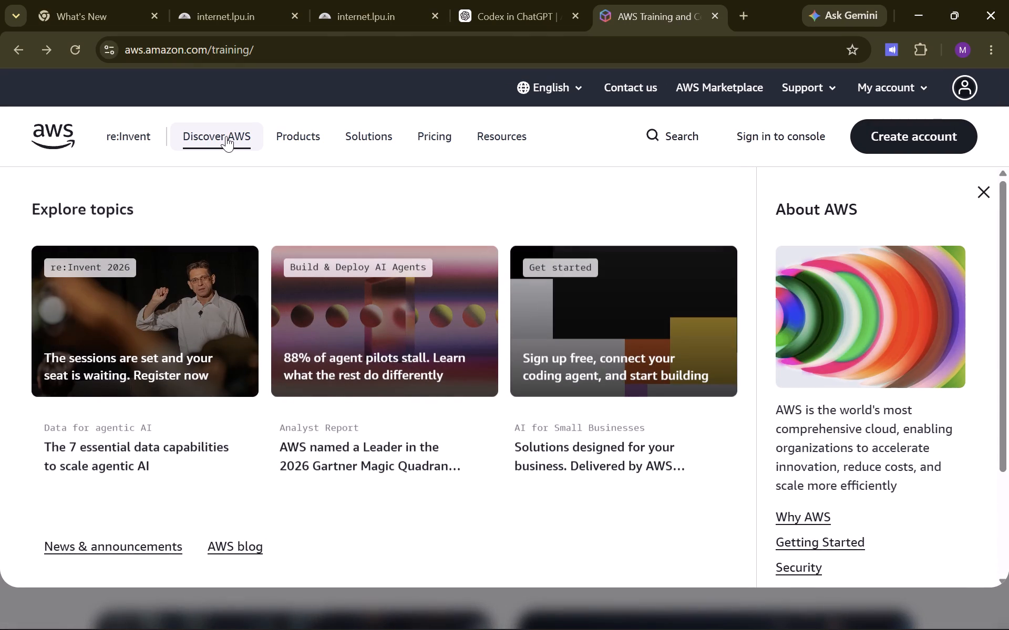
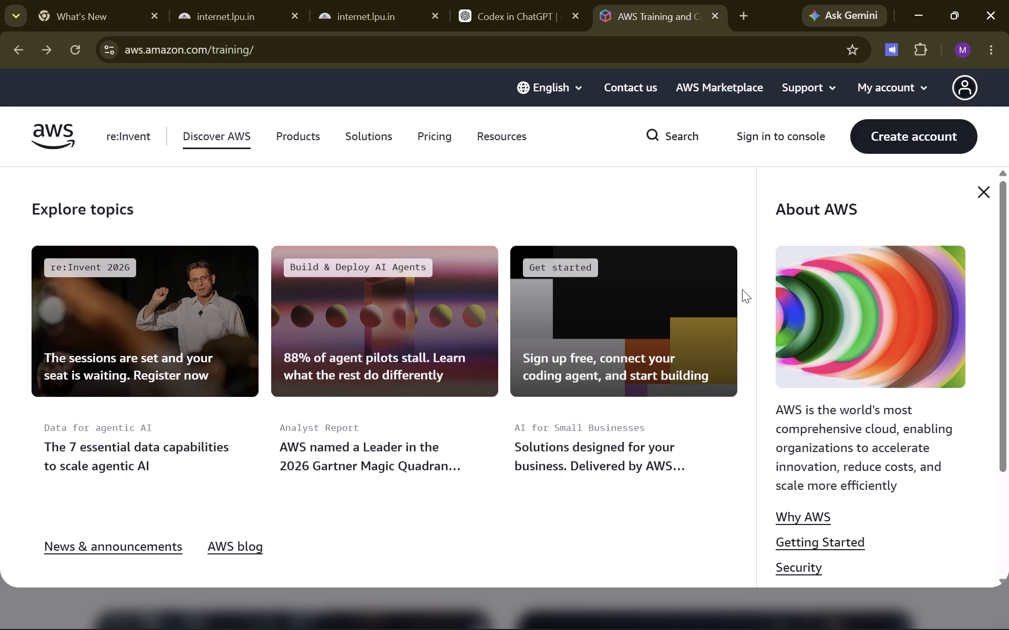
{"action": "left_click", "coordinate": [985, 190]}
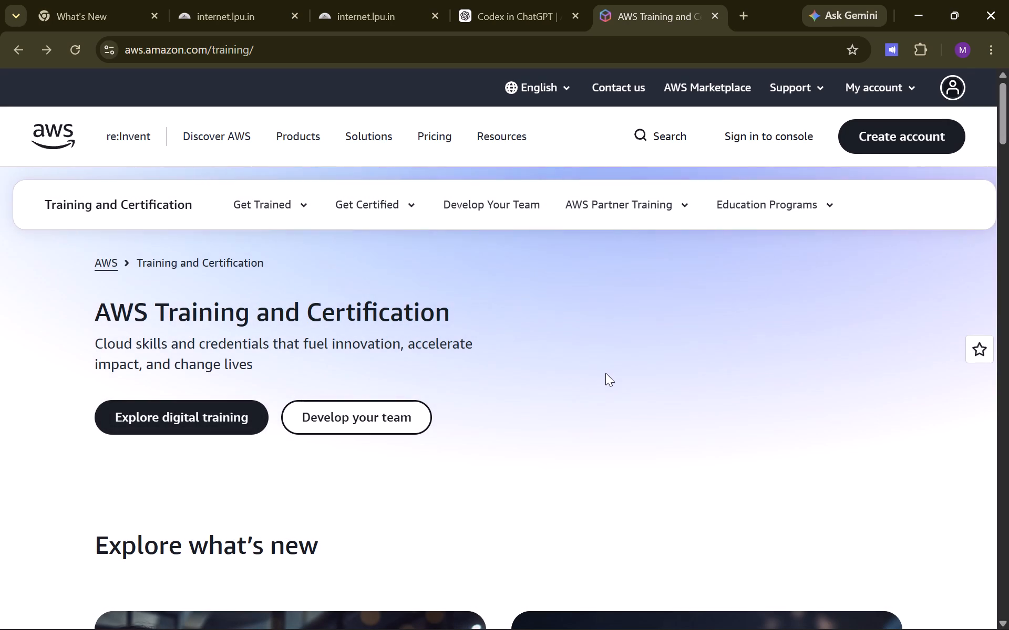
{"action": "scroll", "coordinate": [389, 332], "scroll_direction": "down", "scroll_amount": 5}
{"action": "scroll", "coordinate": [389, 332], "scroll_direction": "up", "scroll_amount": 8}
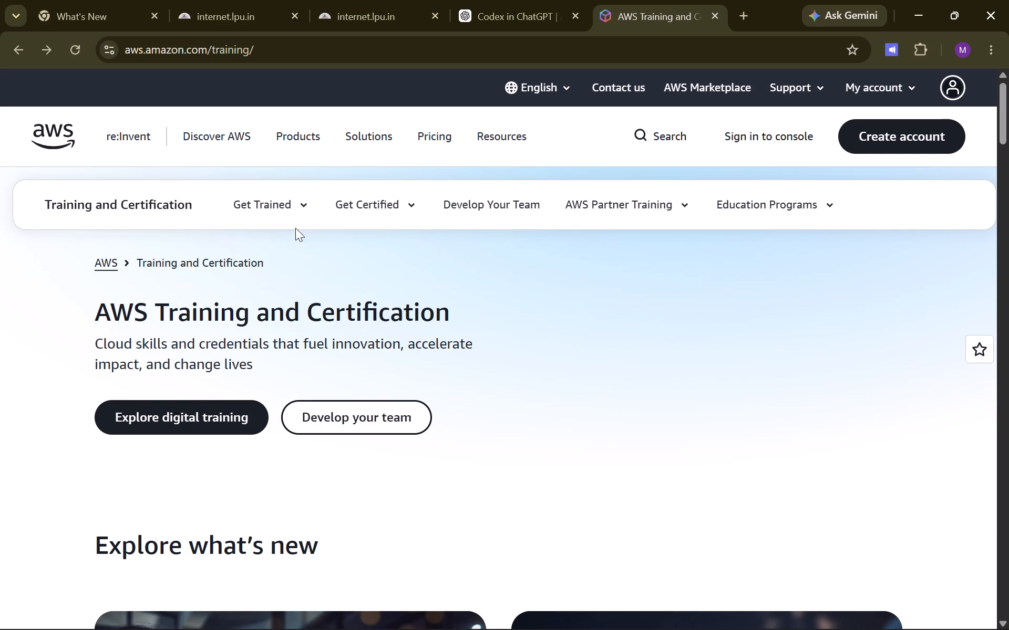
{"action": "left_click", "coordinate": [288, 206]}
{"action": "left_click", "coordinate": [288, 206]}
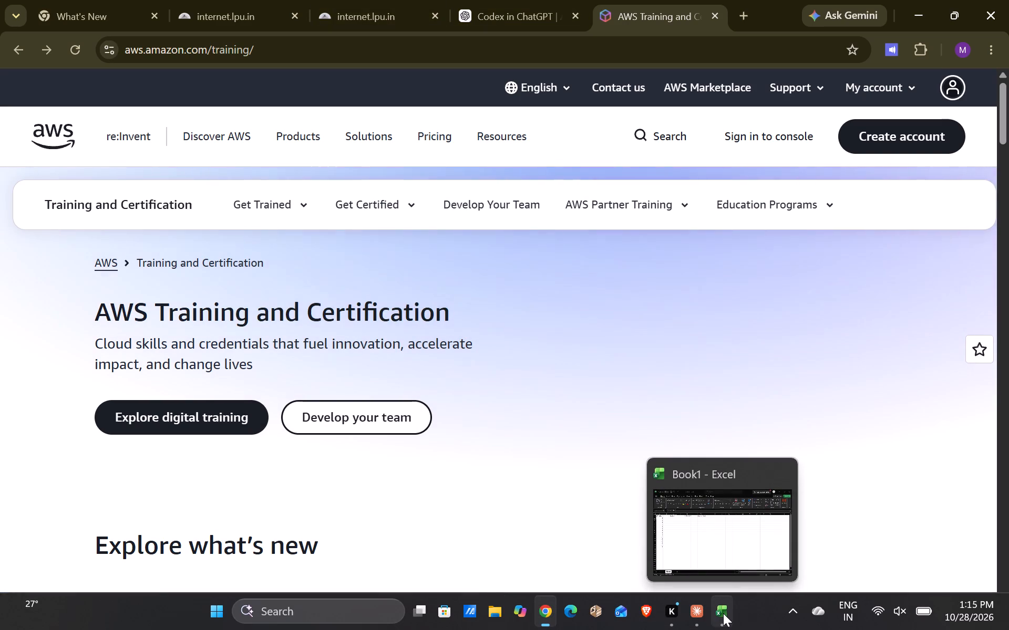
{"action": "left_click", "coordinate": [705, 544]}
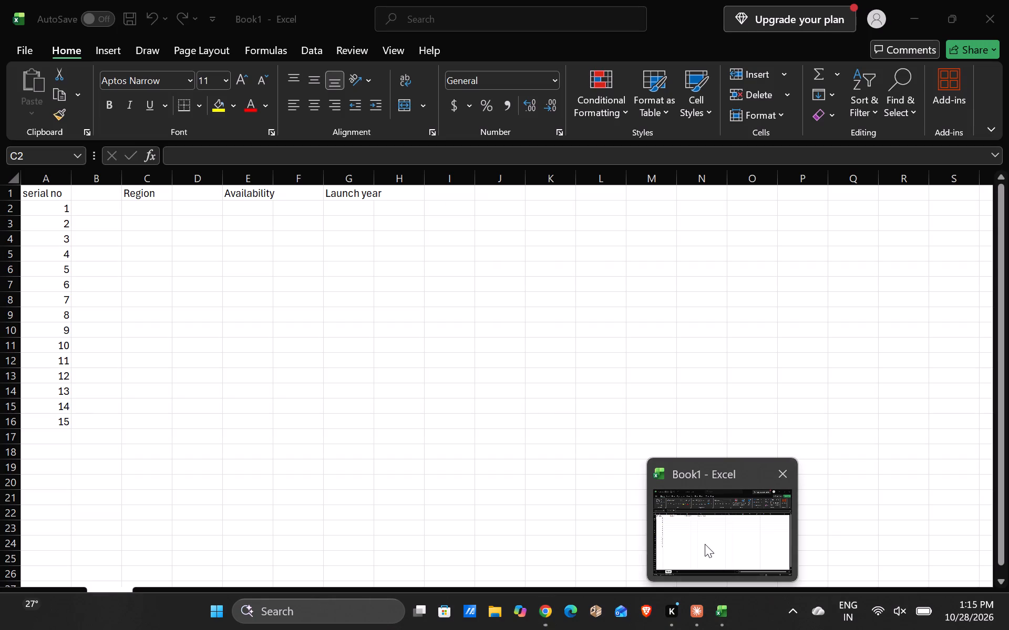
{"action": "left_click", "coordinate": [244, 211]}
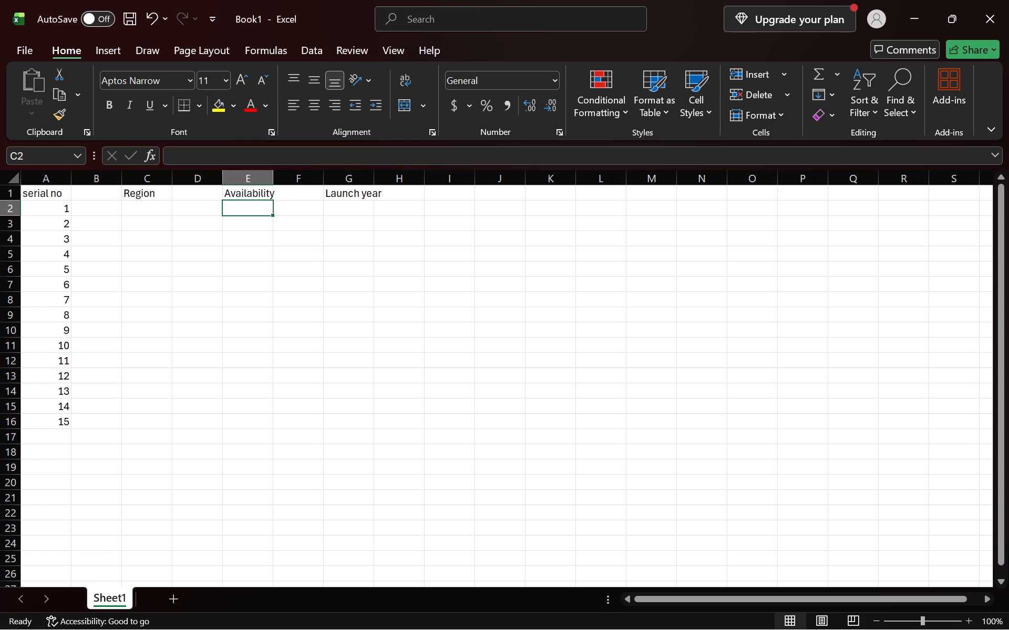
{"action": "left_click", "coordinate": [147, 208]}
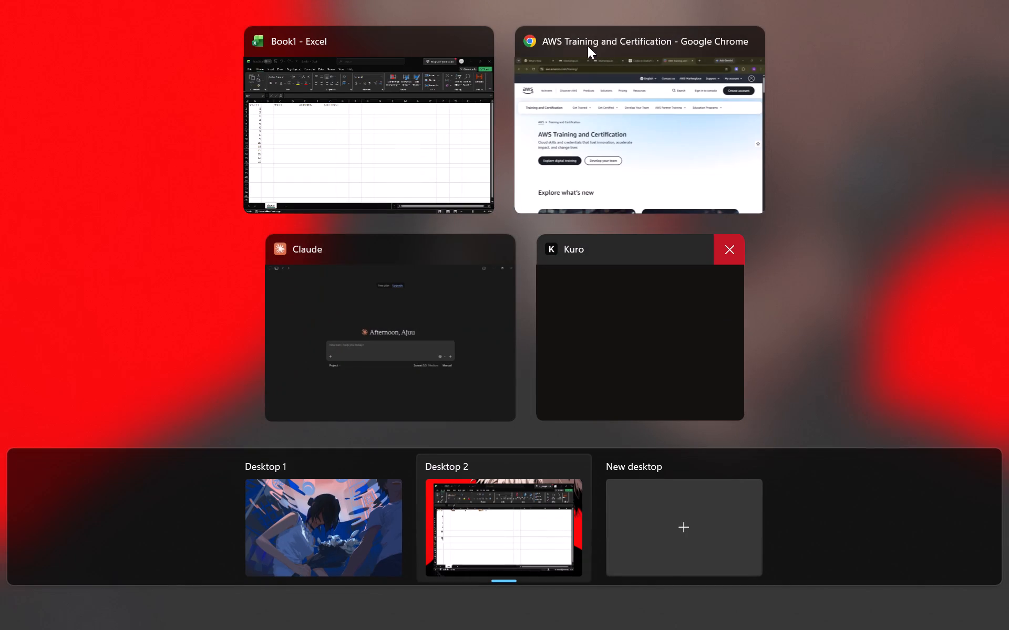
Switch to Chrome, search for "aws global infrastructure" and open the AWS Global Infrastructure page.
{"action": "left_click", "coordinate": [593, 159]}
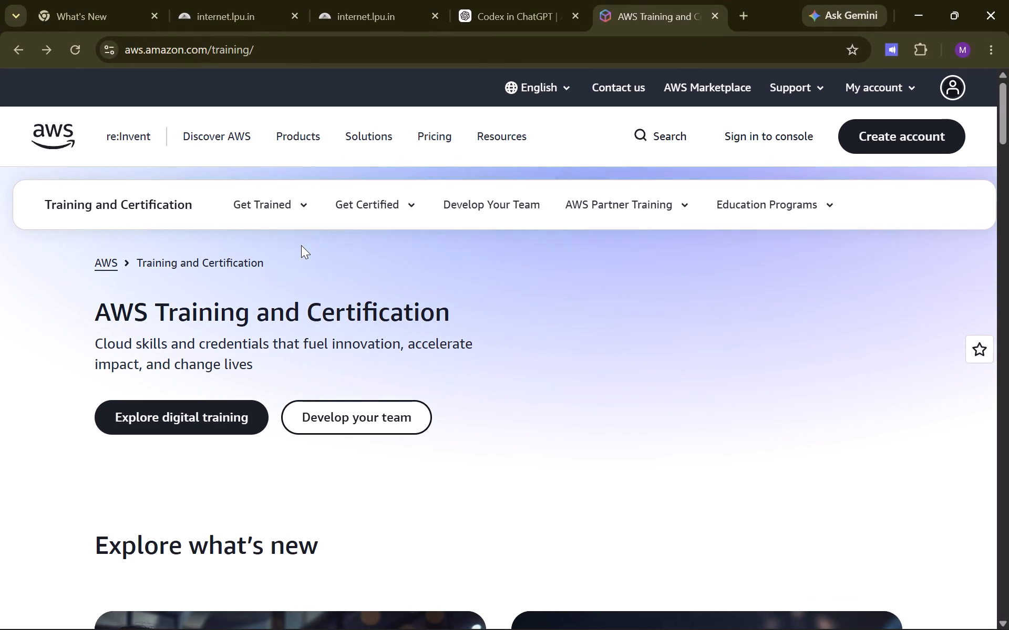
{"action": "scroll", "coordinate": [301, 245], "scroll_direction": "right", "scroll_amount": 2}
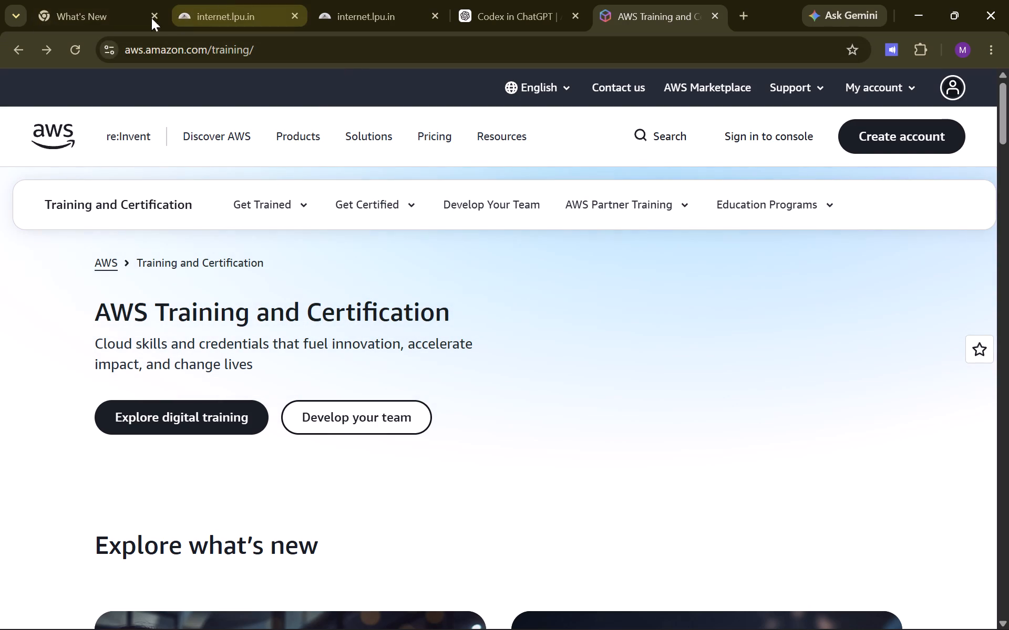
{"action": "left_click", "coordinate": [92, 2]}
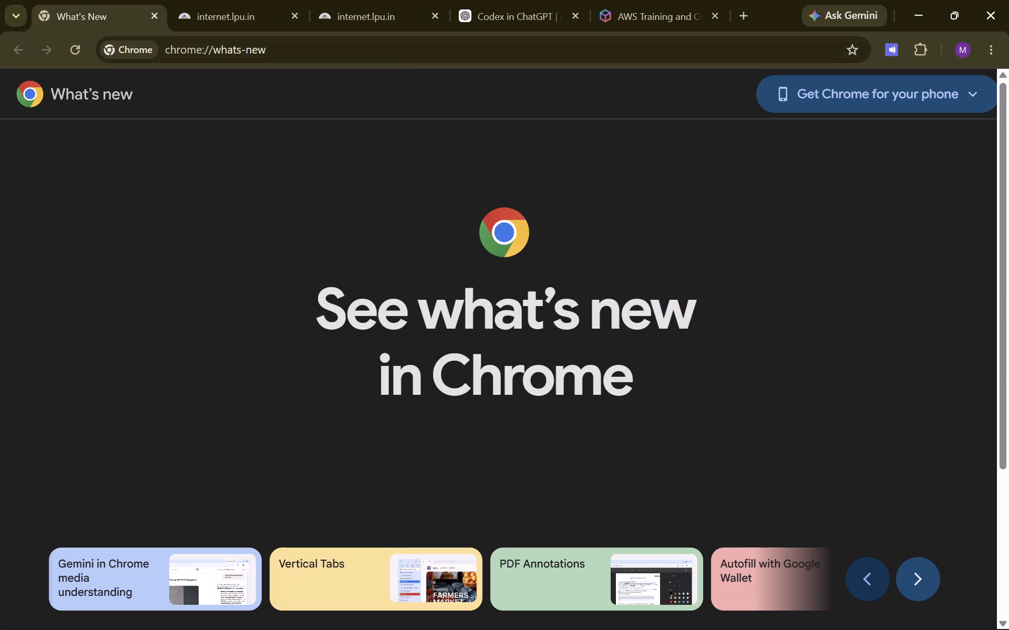
{"action": "left_click", "coordinate": [234, 45]}
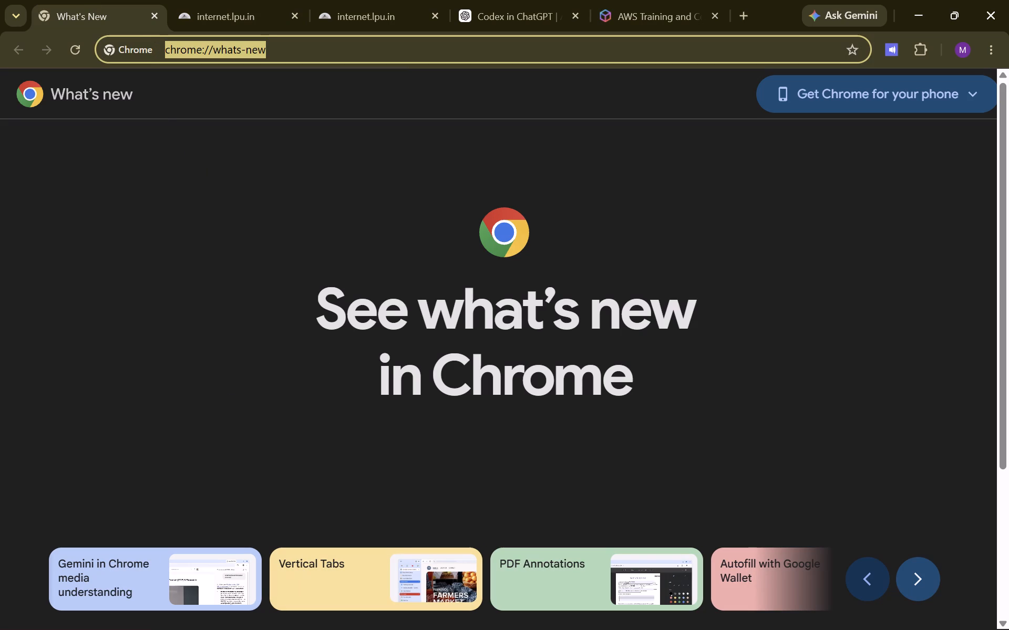
{"action": "key", "text": "BackSpace"}
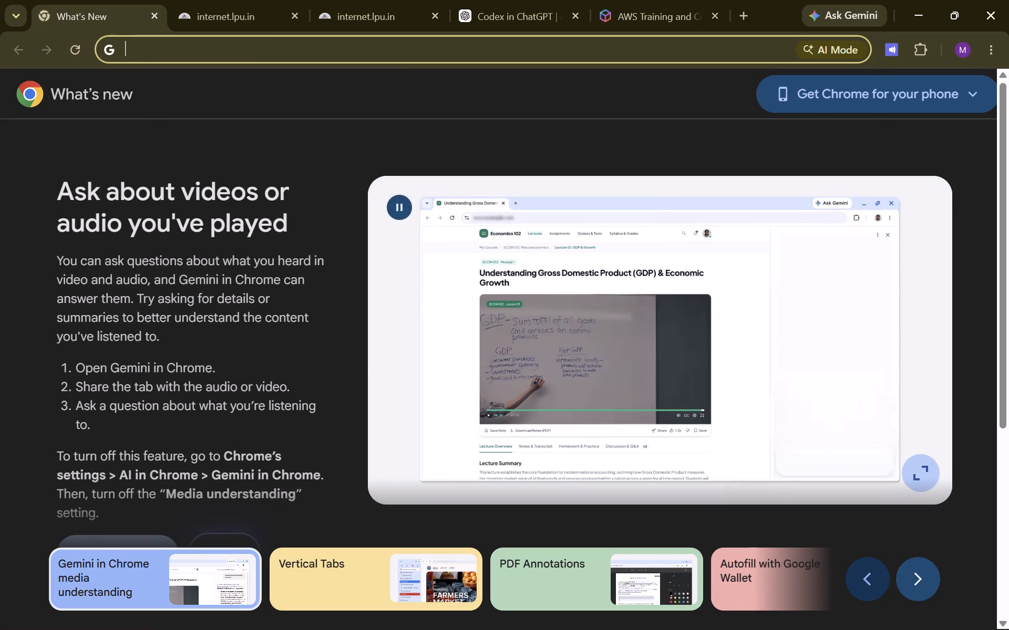
{"action": "type", "text": "aws"}
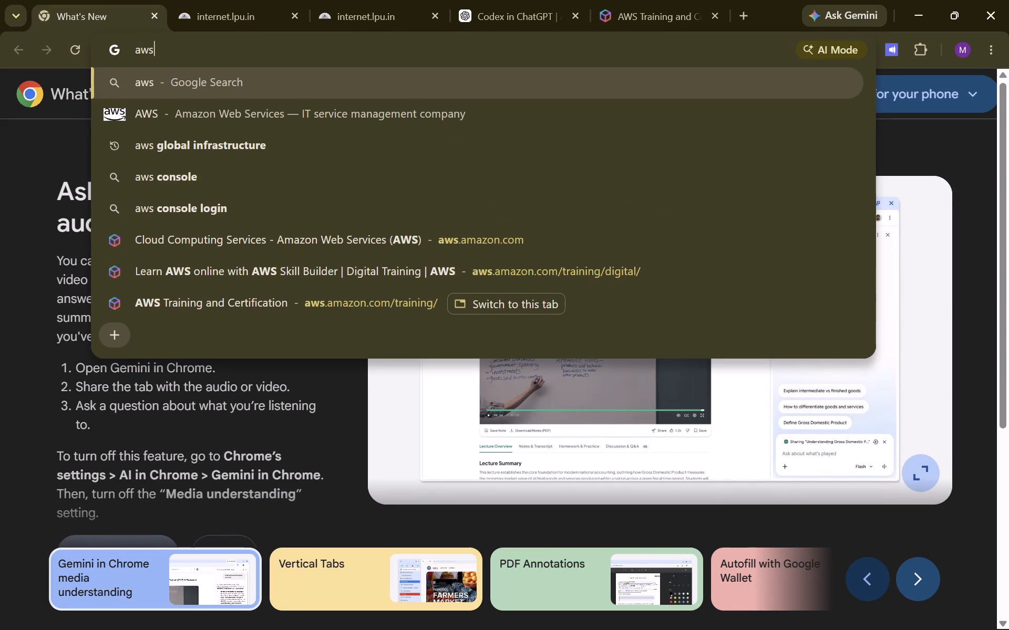
{"action": "left_click", "coordinate": [214, 149]}
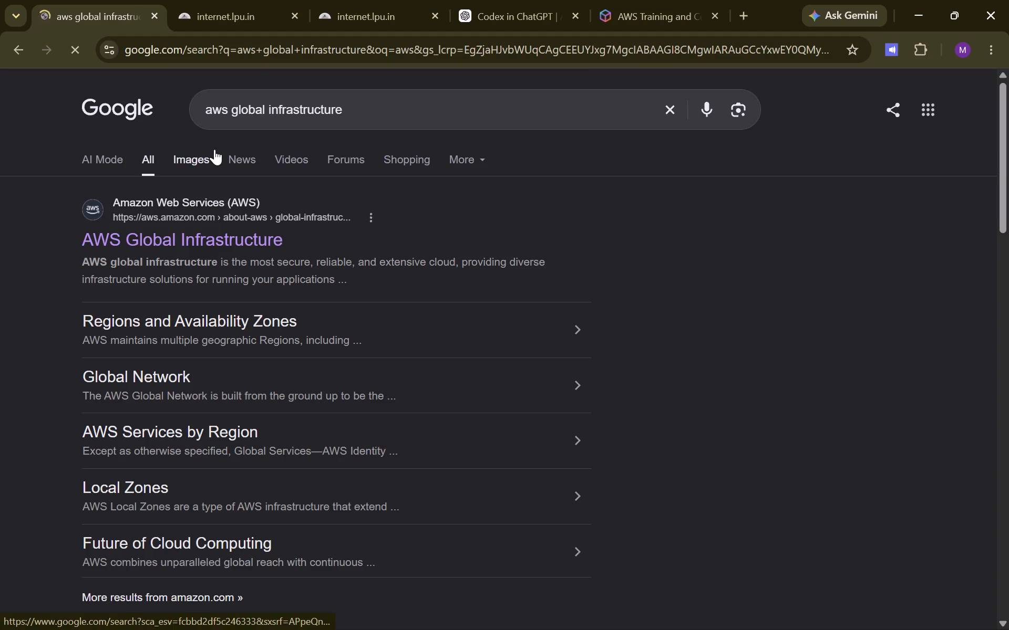
{"action": "left_click", "coordinate": [131, 241]}
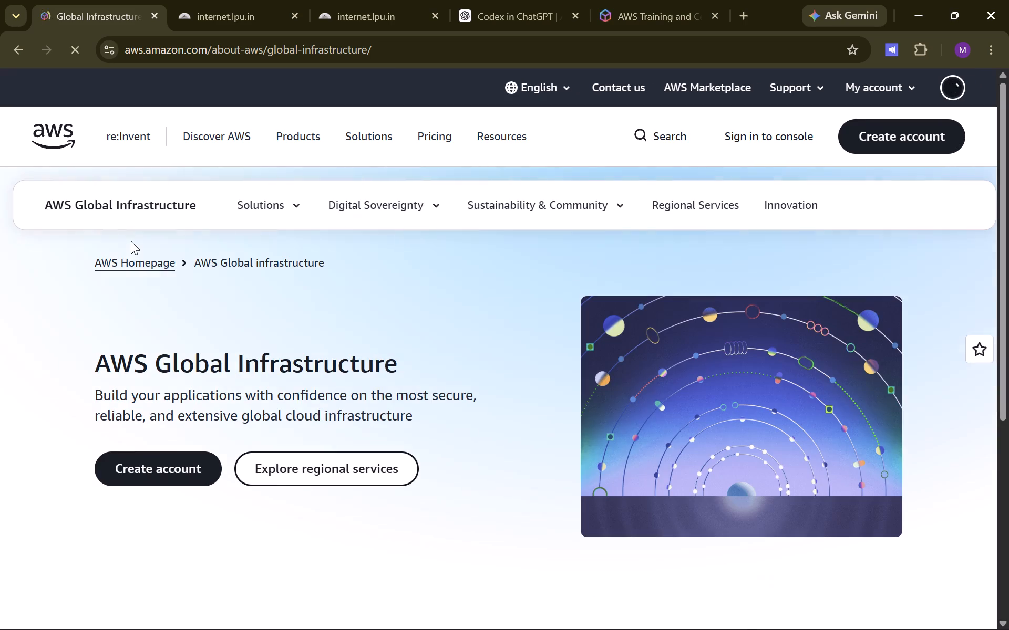
Expand the Geographic Regions list for North America on the AWS Global Infrastructure page.
{"action": "scroll", "coordinate": [405, 492], "scroll_direction": "down", "scroll_amount": 6}
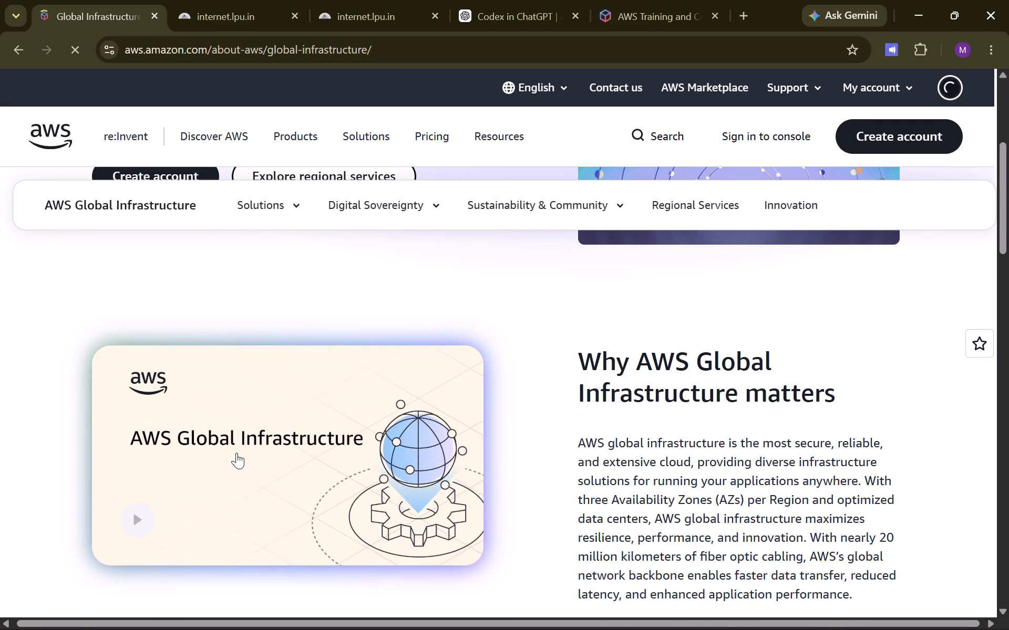
{"action": "scroll", "coordinate": [236, 453], "scroll_direction": "down", "scroll_amount": 7}
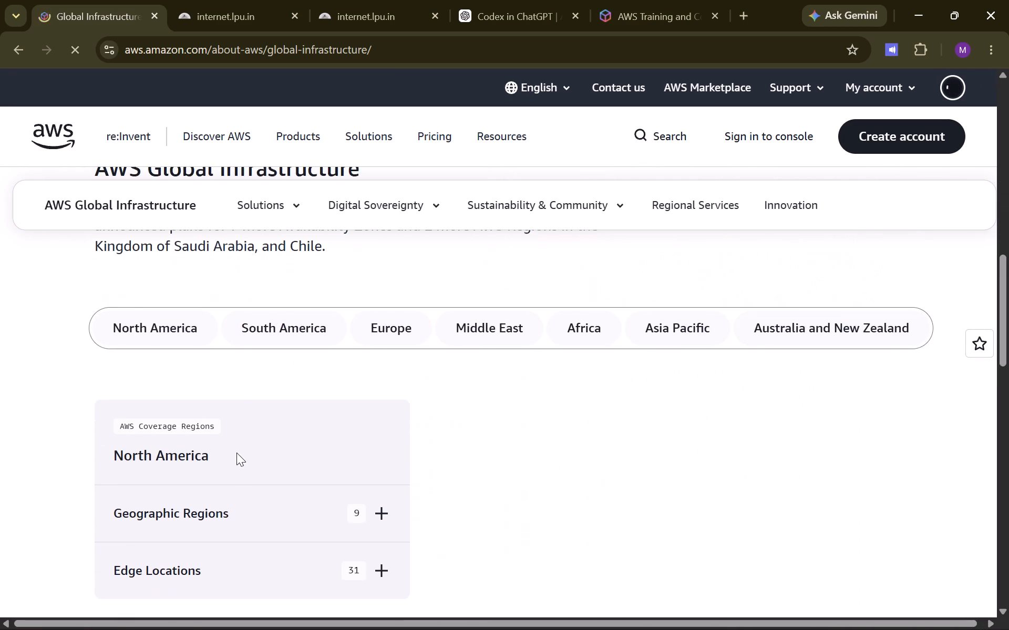
{"action": "scroll", "coordinate": [236, 453], "scroll_direction": "down", "scroll_amount": 2}
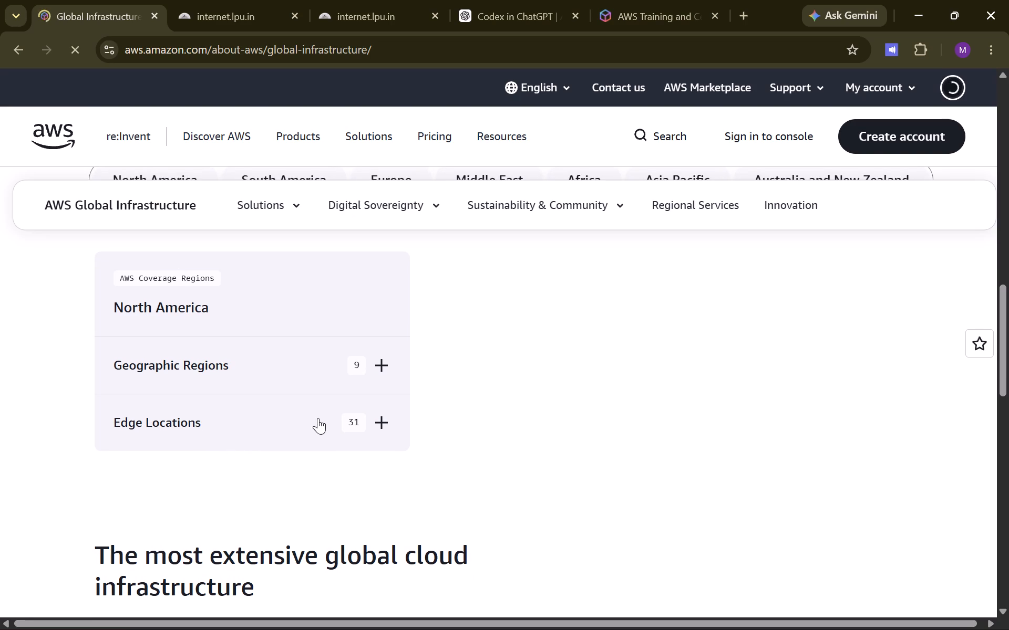
{"action": "left_click", "coordinate": [388, 365]}
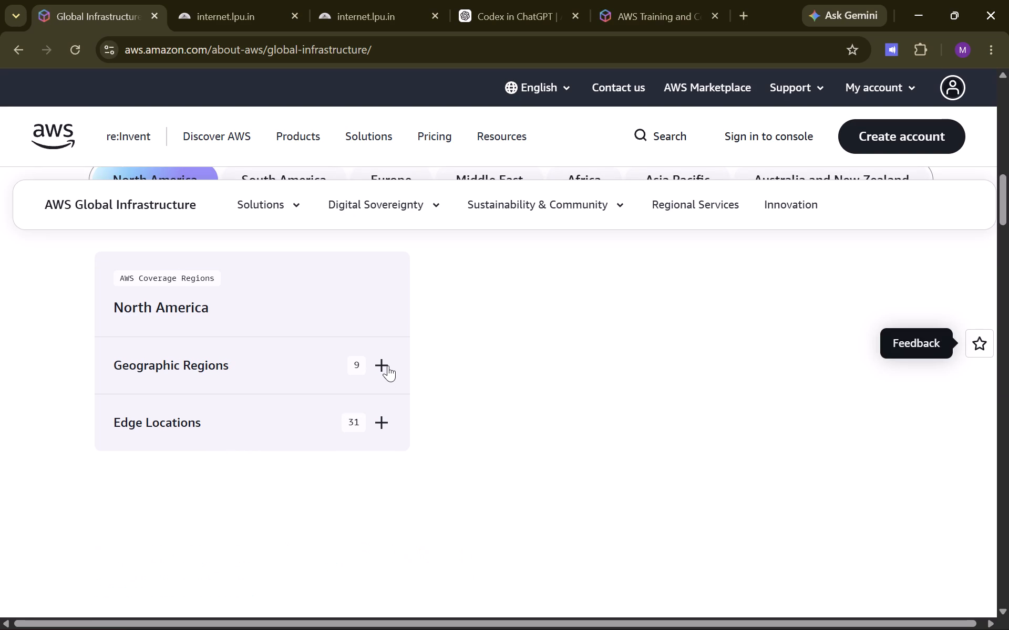
{"action": "scroll", "coordinate": [433, 470], "scroll_direction": "down", "scroll_amount": 3}
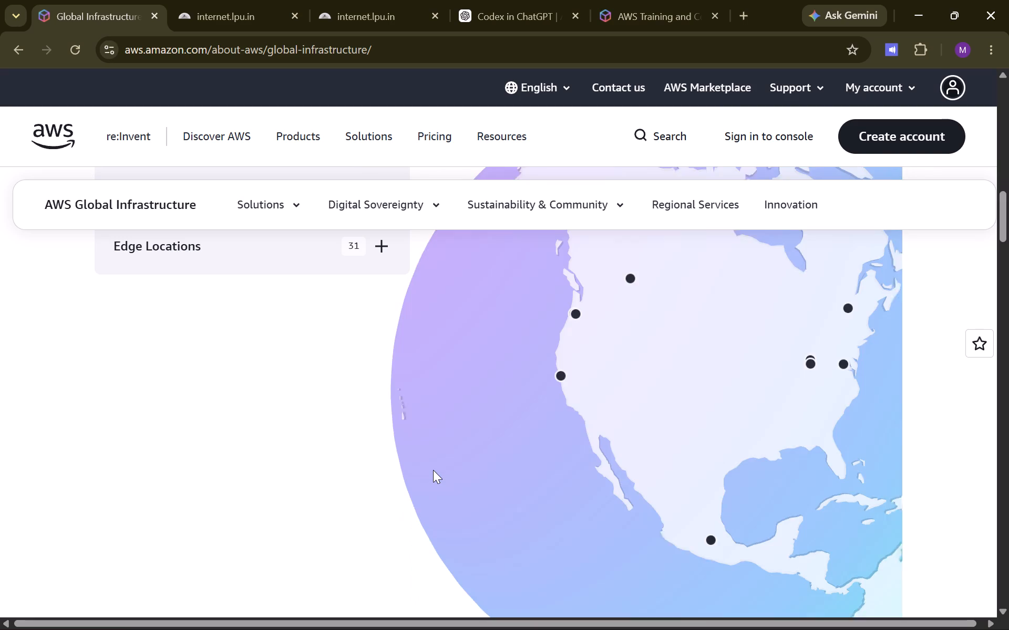
{"action": "scroll", "coordinate": [239, 433], "scroll_direction": "up", "scroll_amount": 1}
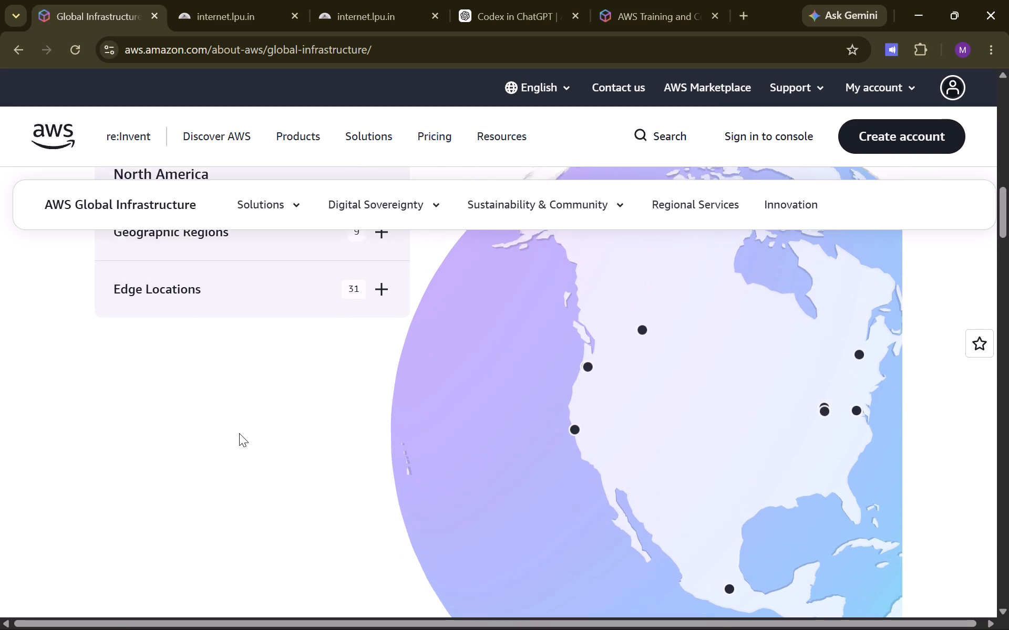
{"action": "scroll", "coordinate": [239, 433], "scroll_direction": "up", "scroll_amount": 6}
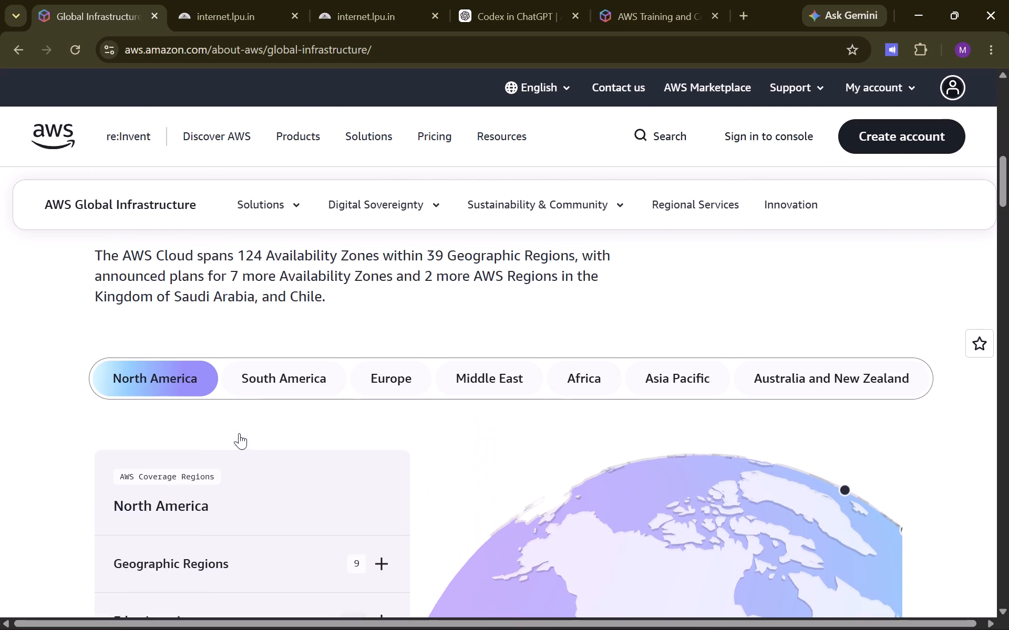
{"action": "scroll", "coordinate": [239, 433], "scroll_direction": "down", "scroll_amount": 1}
{"action": "left_click", "coordinate": [384, 440]}
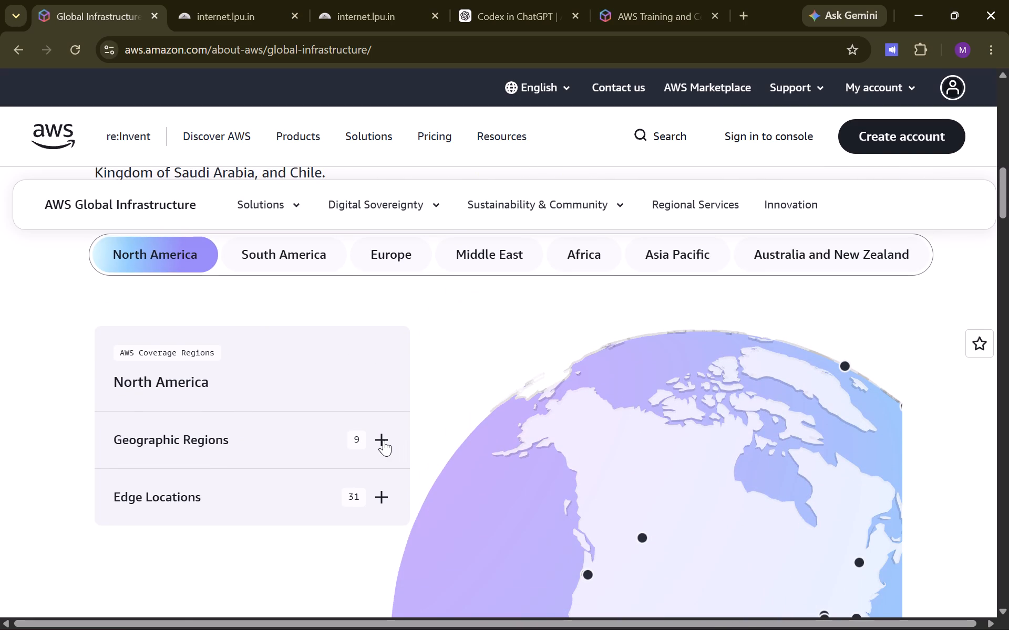
{"action": "scroll", "coordinate": [179, 431], "scroll_direction": "down", "scroll_amount": 4}
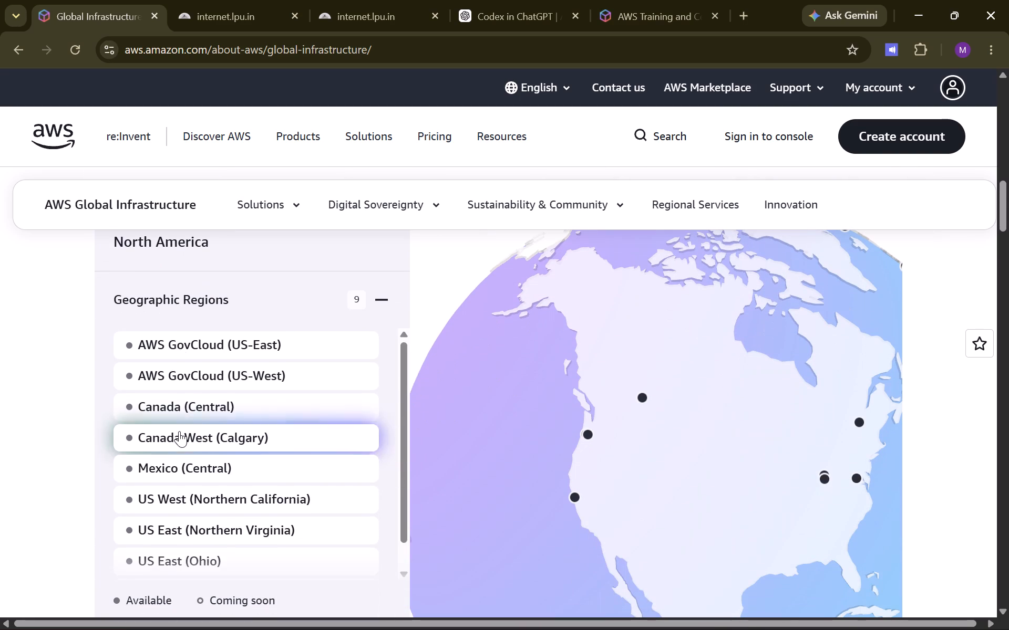
{"action": "scroll", "coordinate": [179, 431], "scroll_direction": "down", "scroll_amount": 2}
{"action": "scroll", "coordinate": [179, 431], "scroll_direction": "up", "scroll_amount": 5}
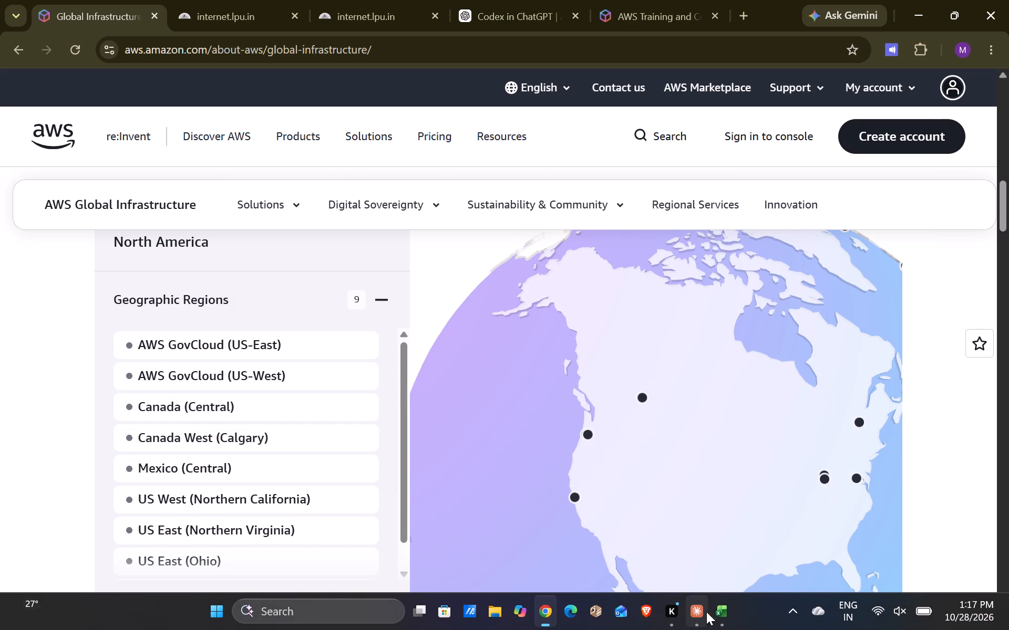
Switch to Excel, shrink its window, and move and narrow it so the Geographic Regions list stays visible beside it.
{"action": "left_click", "coordinate": [722, 615]}
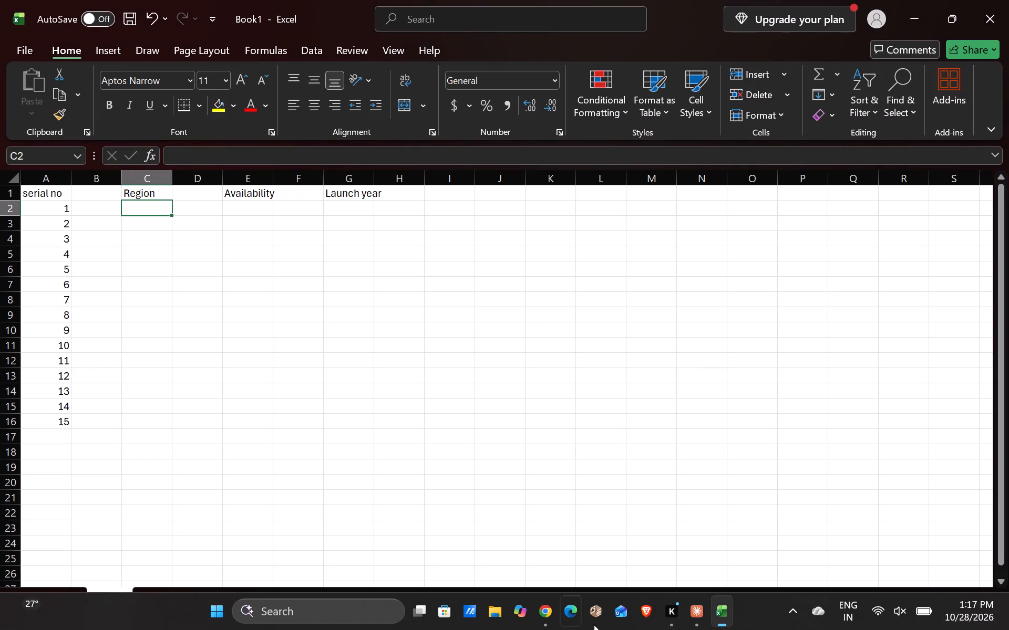
{"action": "left_click", "coordinate": [951, 6]}
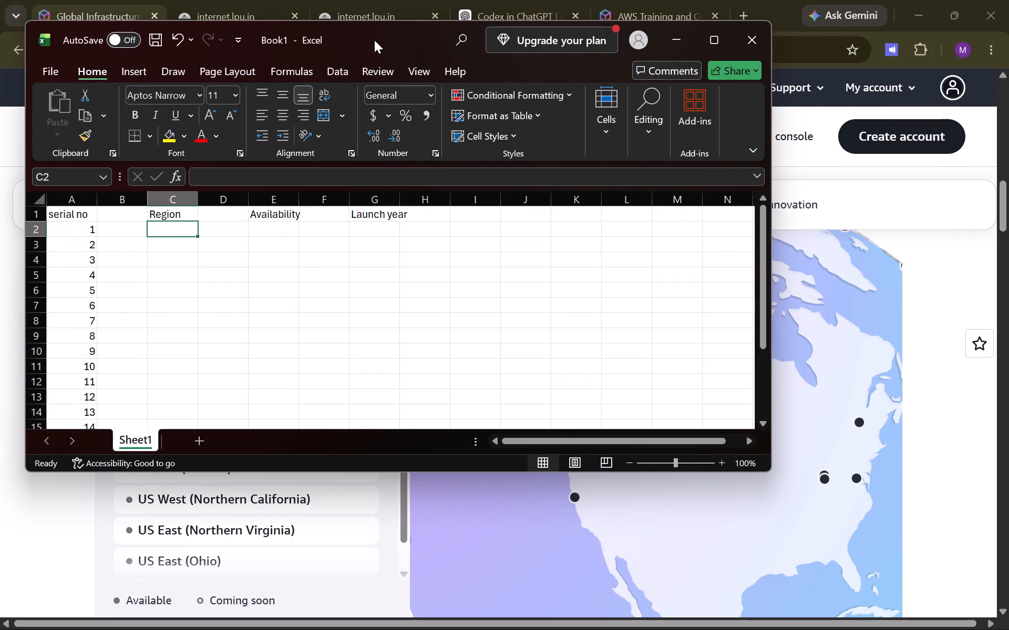
{"action": "left_click_drag", "start_coordinate": [374, 40], "coordinate": [661, 49]}
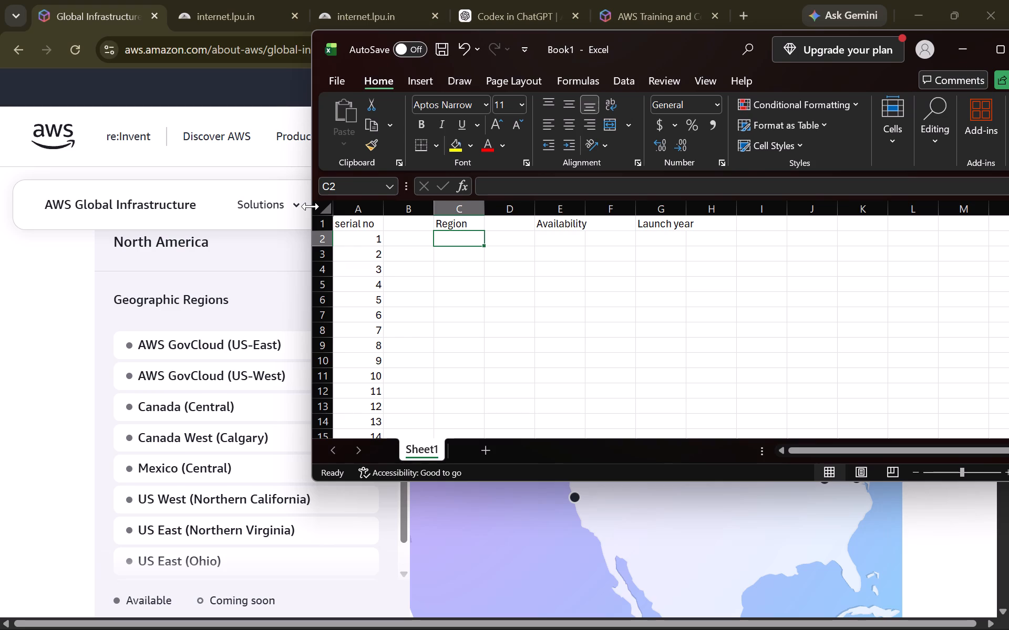
{"action": "left_click_drag", "start_coordinate": [311, 206], "coordinate": [478, 205]}
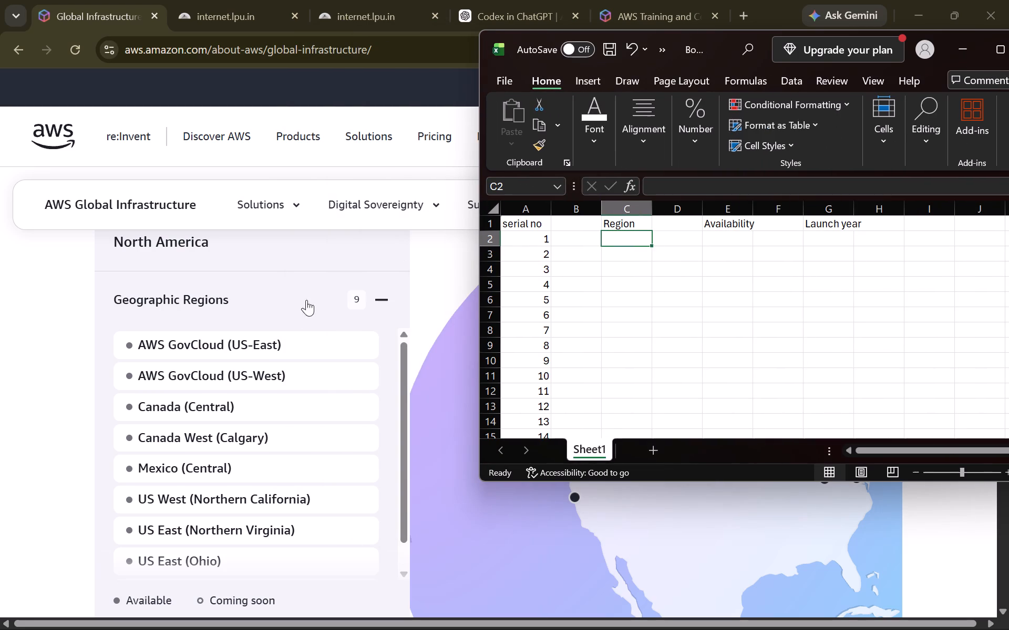
Show the AWS GovCloud (US-East) details and fill Excel row 2 with region US east, availability 3 and launch year 2018.
{"action": "left_click", "coordinate": [228, 336]}
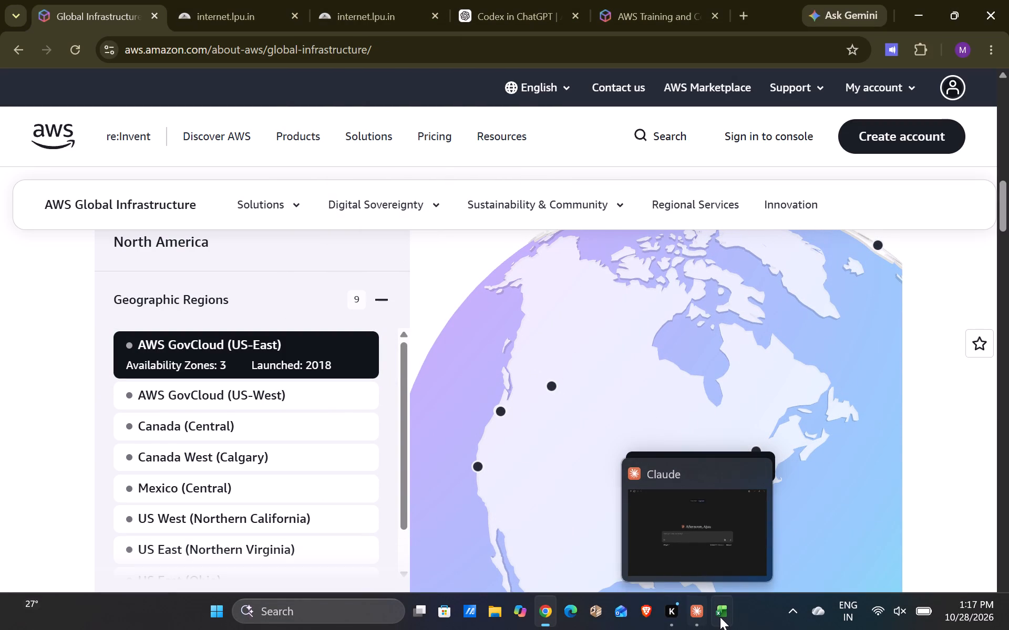
{"action": "left_click", "coordinate": [720, 617]}
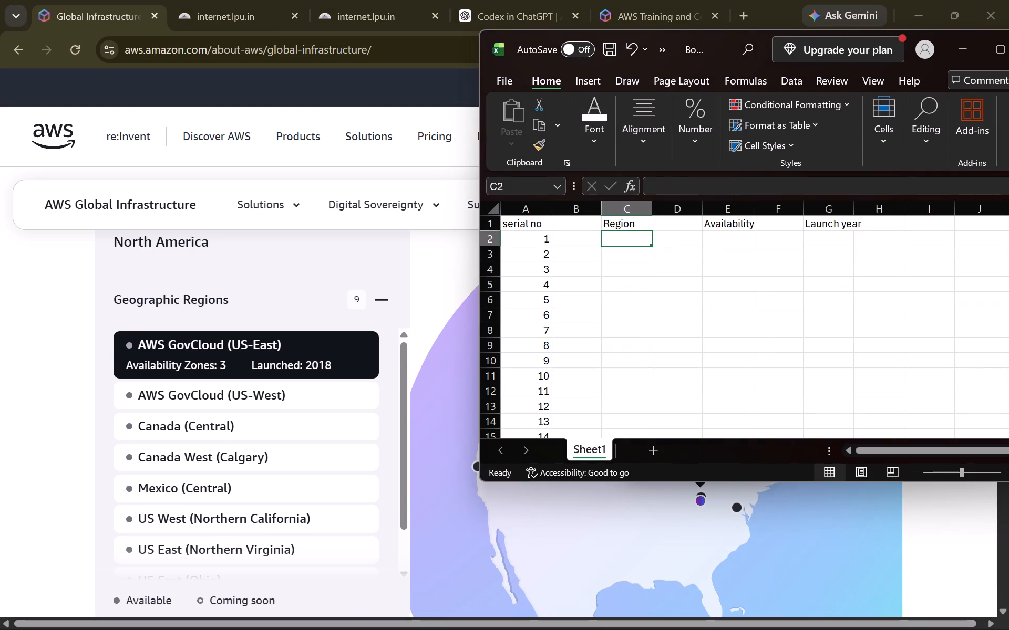
{"action": "type", "text": "US"}
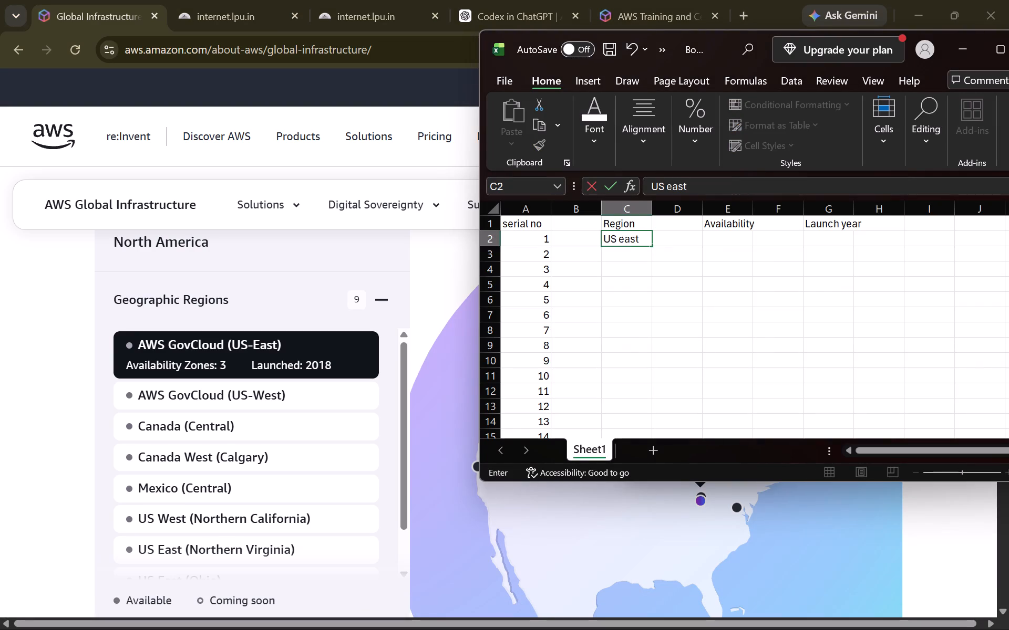
{"action": "left_click", "coordinate": [730, 241]}
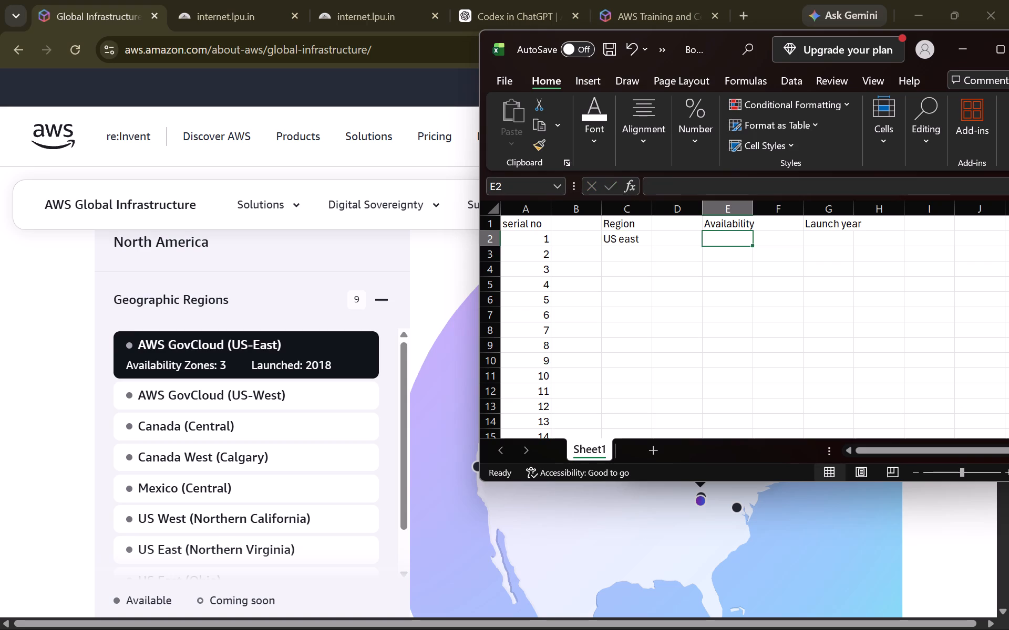
{"action": "key", "text": "3"}
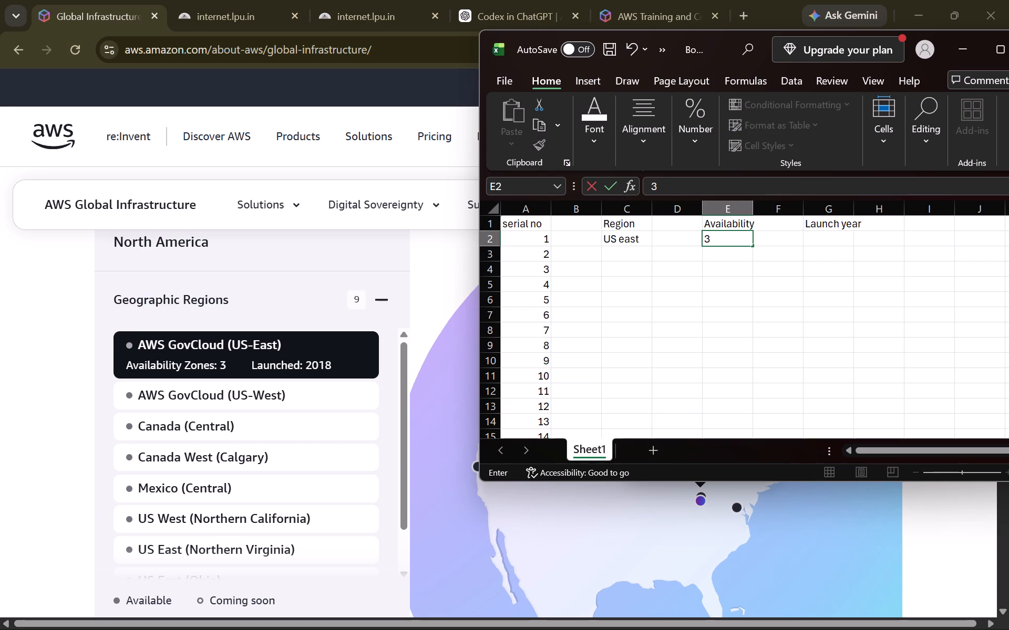
{"action": "left_click", "coordinate": [837, 243]}
{"action": "type", "text": "2018"}
{"action": "left_click", "coordinate": [629, 254]}
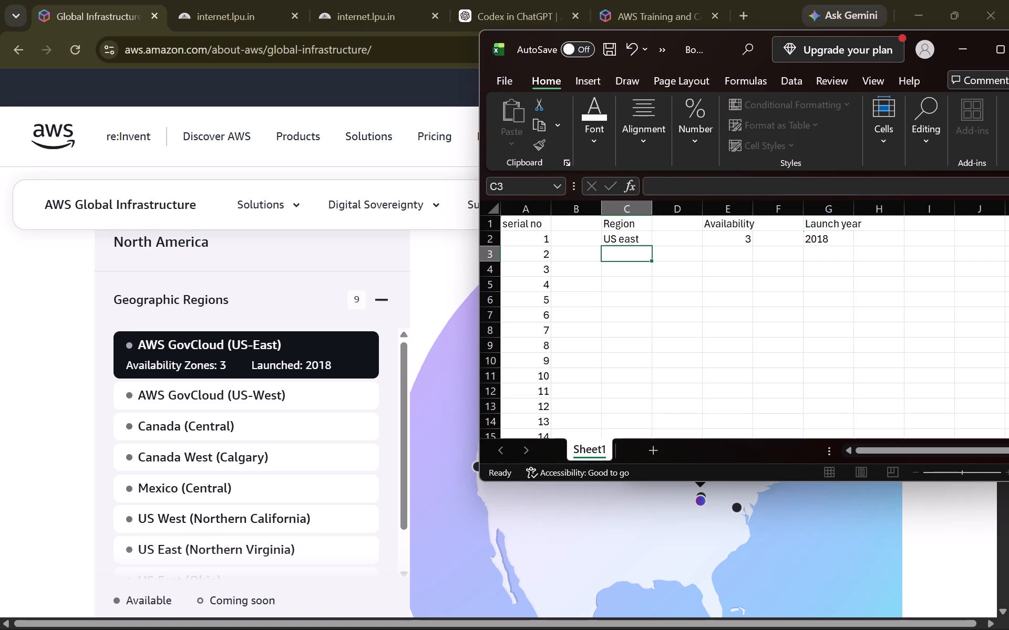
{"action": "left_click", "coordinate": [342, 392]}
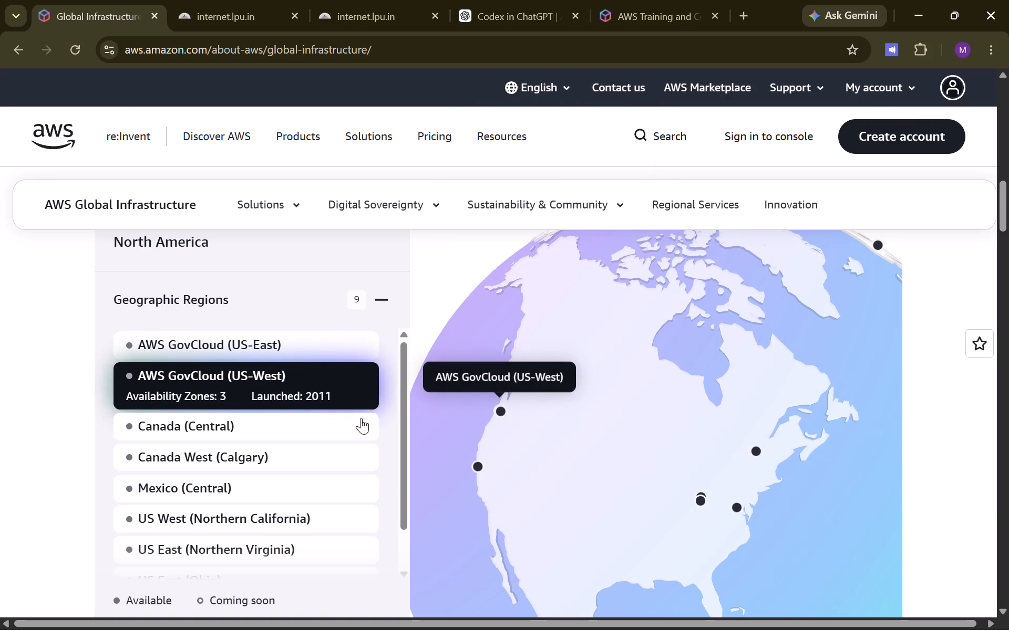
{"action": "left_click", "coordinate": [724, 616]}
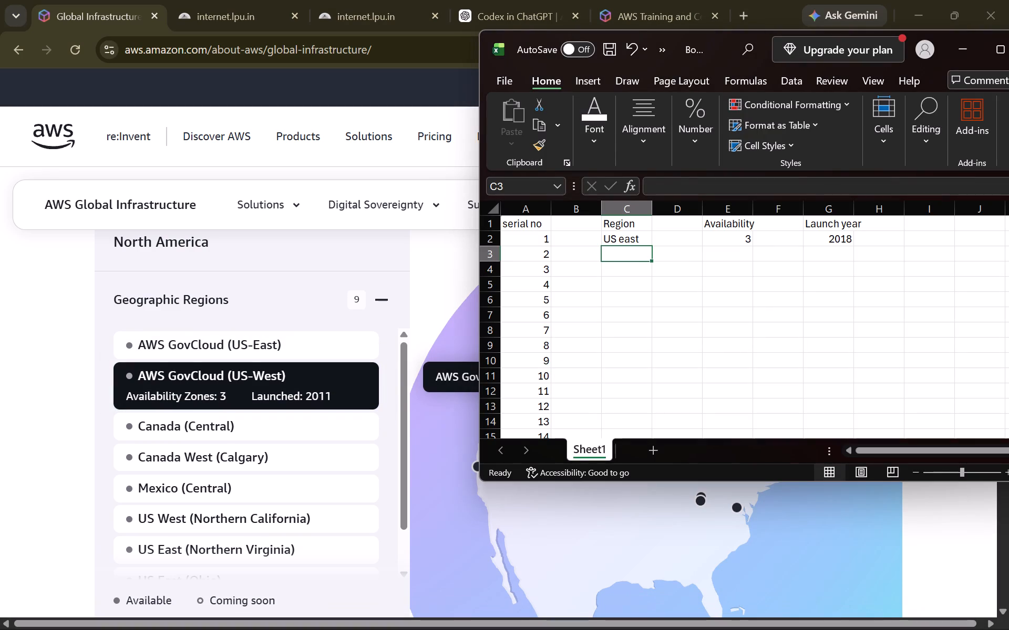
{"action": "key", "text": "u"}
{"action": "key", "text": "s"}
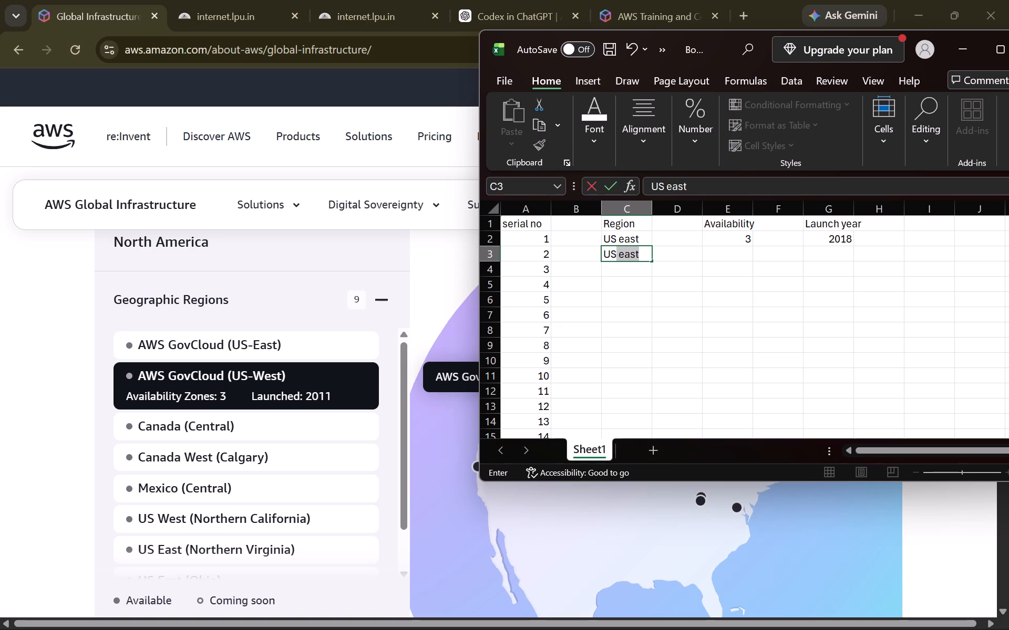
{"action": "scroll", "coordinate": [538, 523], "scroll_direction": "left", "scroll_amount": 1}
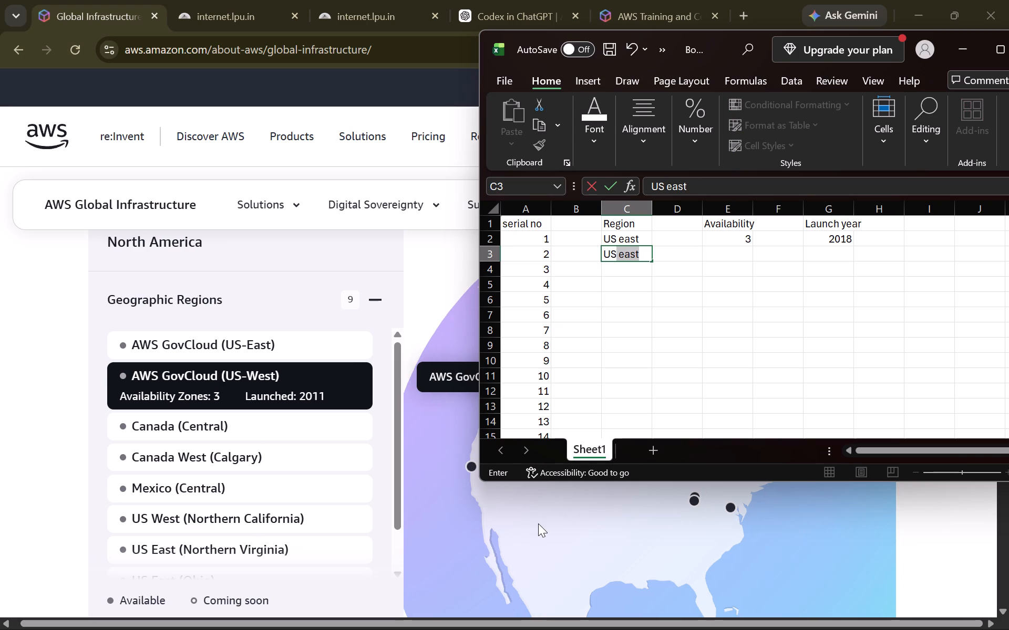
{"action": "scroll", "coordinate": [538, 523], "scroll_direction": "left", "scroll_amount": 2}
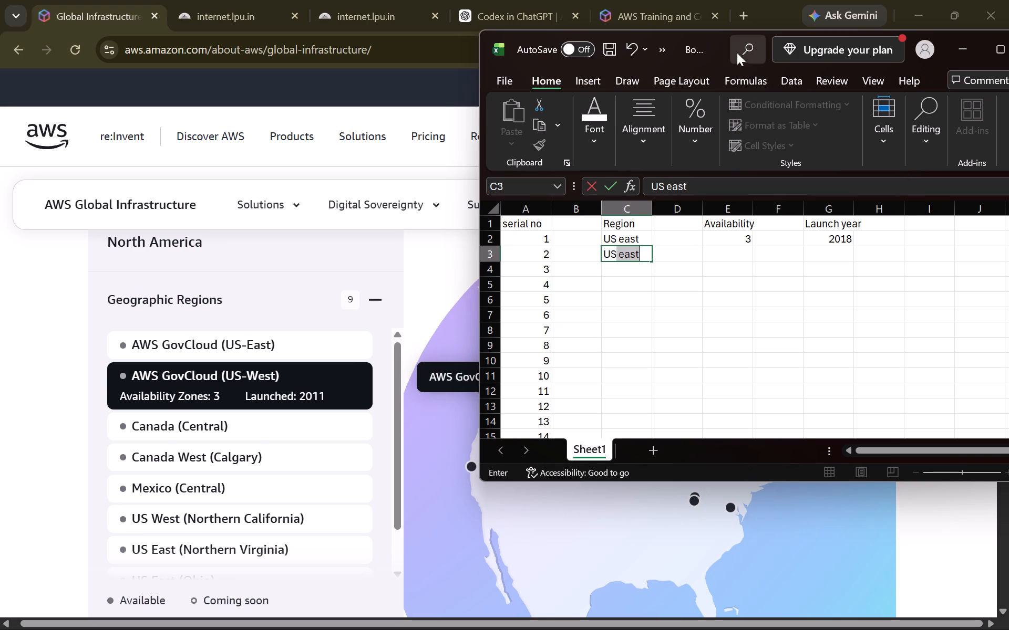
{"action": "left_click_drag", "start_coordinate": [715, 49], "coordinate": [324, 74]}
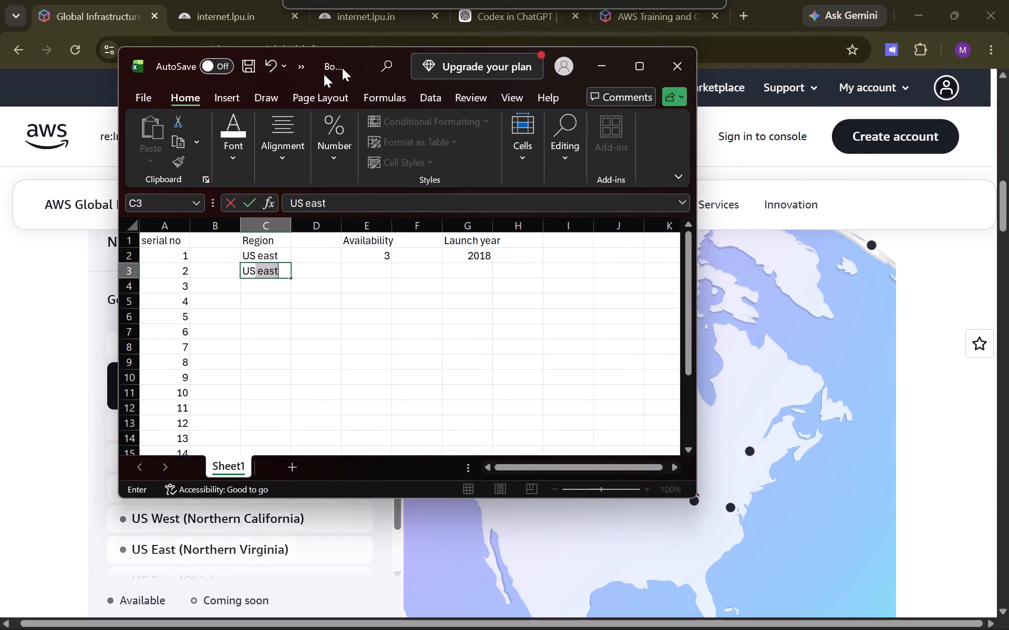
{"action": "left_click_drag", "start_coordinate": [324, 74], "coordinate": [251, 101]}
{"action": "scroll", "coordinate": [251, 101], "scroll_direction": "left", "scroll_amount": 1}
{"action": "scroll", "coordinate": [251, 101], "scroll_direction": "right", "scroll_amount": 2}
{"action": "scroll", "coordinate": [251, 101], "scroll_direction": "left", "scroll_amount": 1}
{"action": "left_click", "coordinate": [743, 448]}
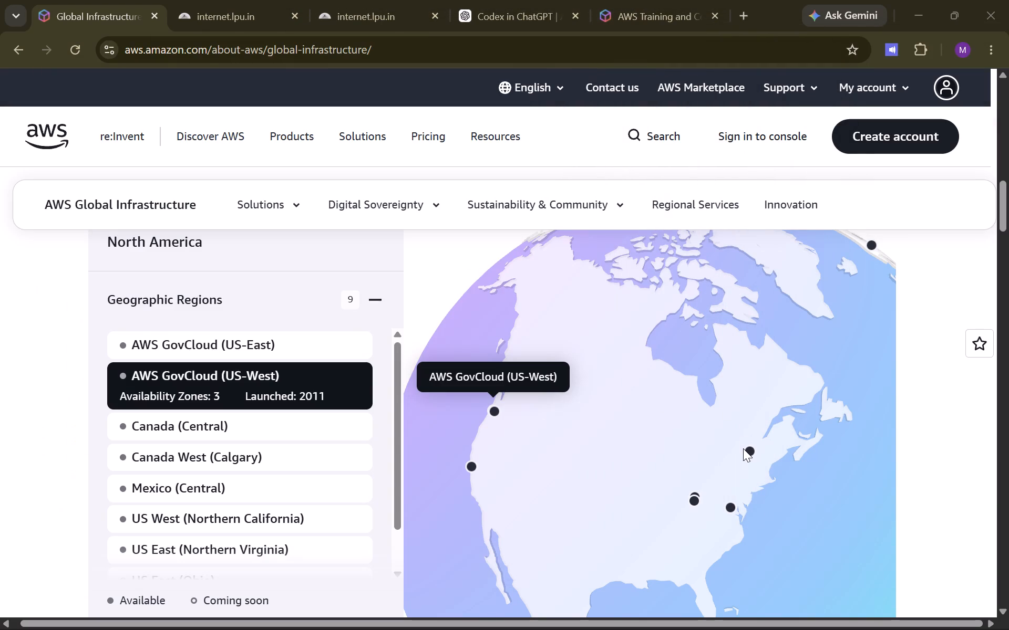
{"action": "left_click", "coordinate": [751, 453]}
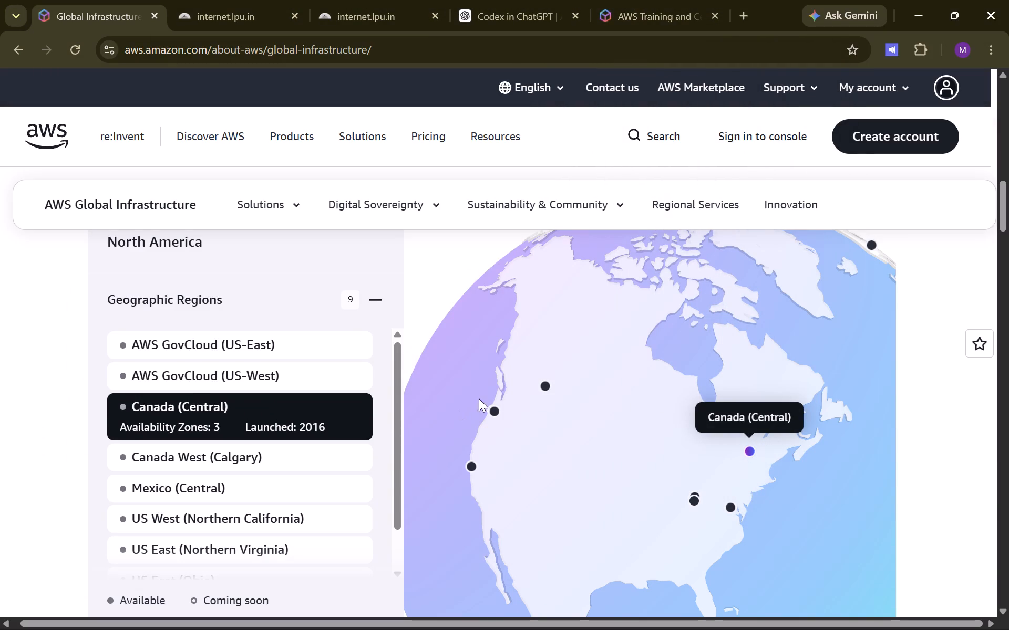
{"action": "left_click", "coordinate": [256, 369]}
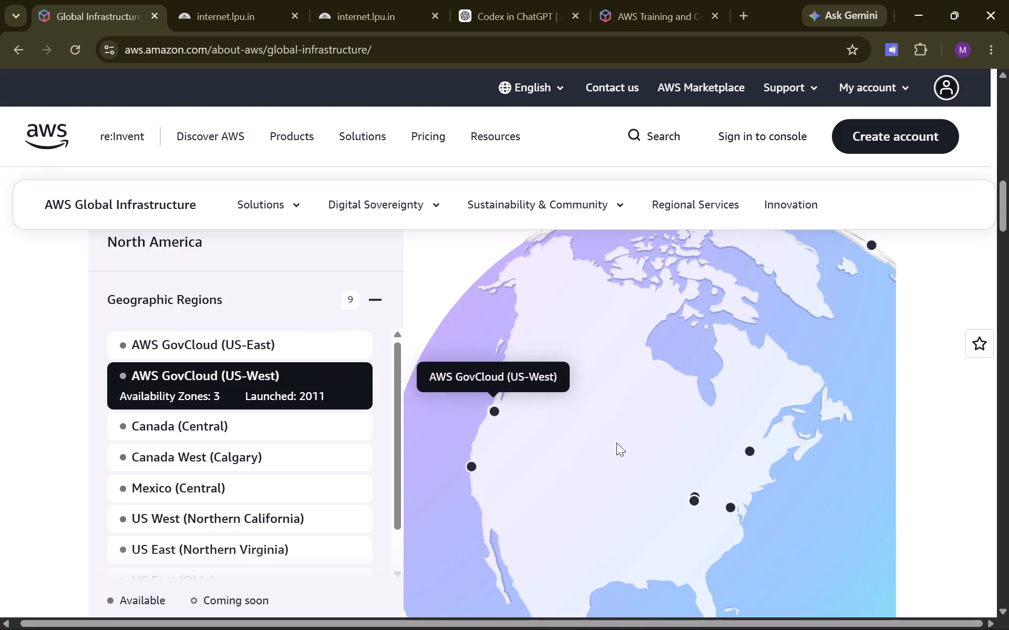
Show the Canada (Central) details on the AWS page, and move the Excel window back beside the Geographic Regions list.
{"action": "left_click", "coordinate": [748, 445]}
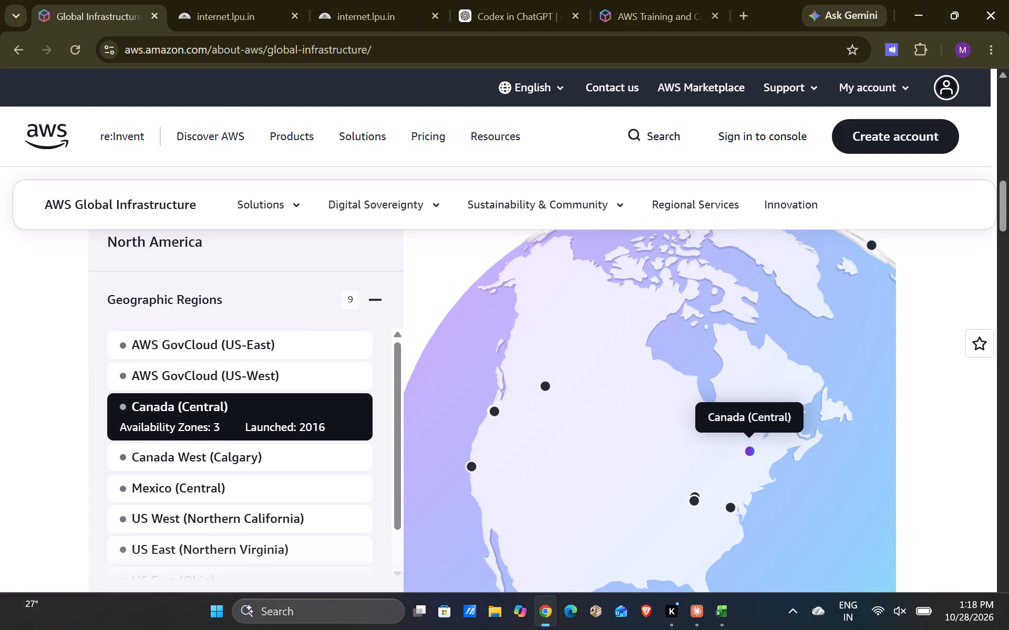
{"action": "left_click", "coordinate": [723, 617]}
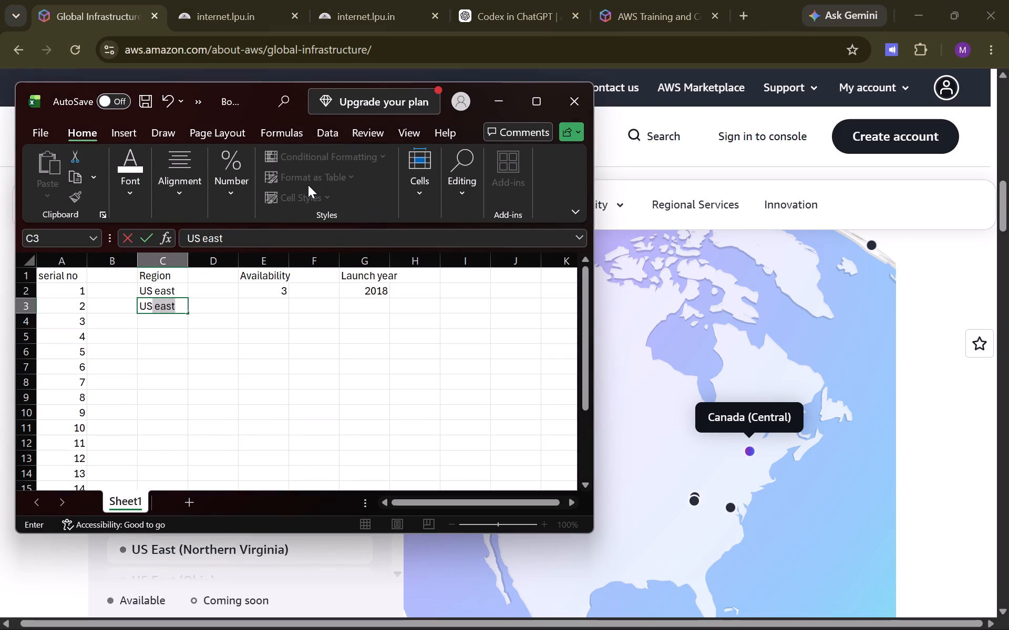
{"action": "left_click_drag", "start_coordinate": [308, 185], "coordinate": [595, 194]}
{"action": "left_click_drag", "start_coordinate": [265, 87], "coordinate": [699, 53]}
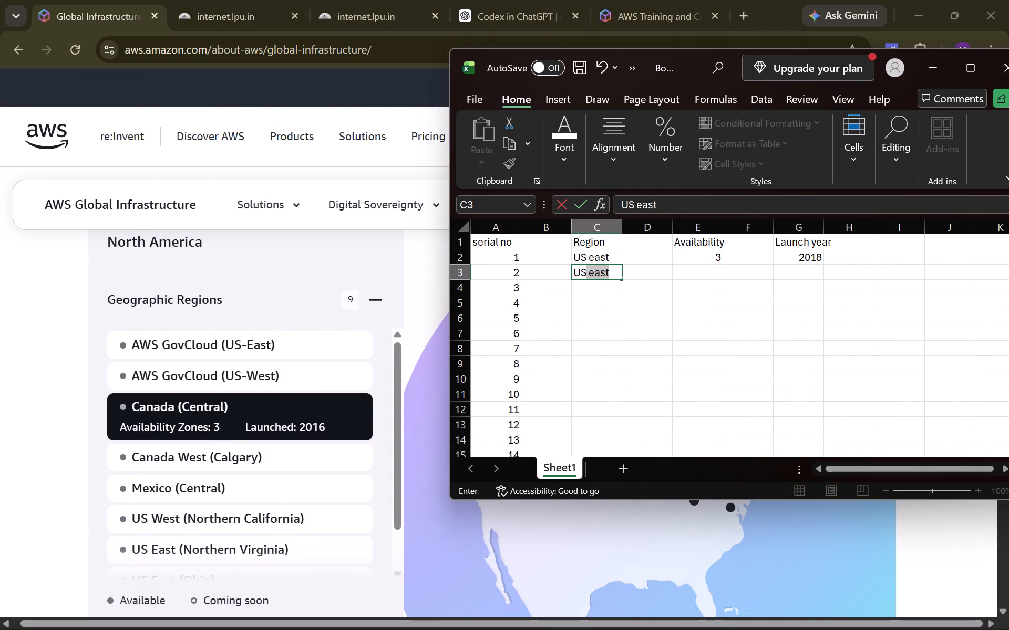
Replace the partial region entry in Excel row 3 with Canada, and fill in availability 3 and launch year 2016.
{"action": "key", "text": "BackSpace"}
{"action": "key", "text": "BackSpace"}
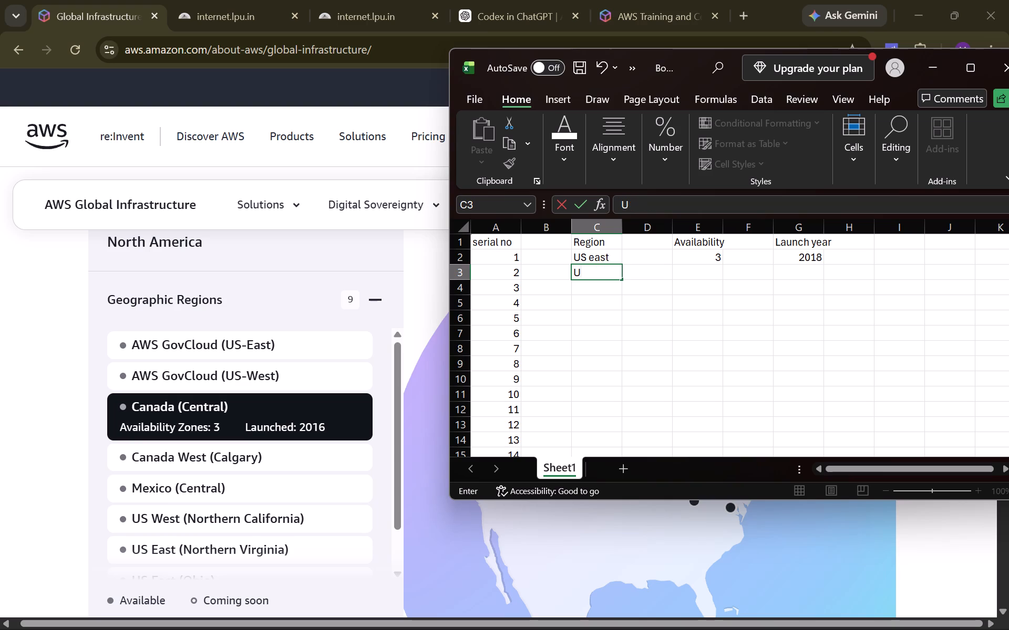
{"action": "key", "text": "BackSpace"}
{"action": "type", "text": "ana"}
{"action": "type", "text": "da"}
{"action": "key", "text": "space"}
{"action": "left_click", "coordinate": [692, 274]}
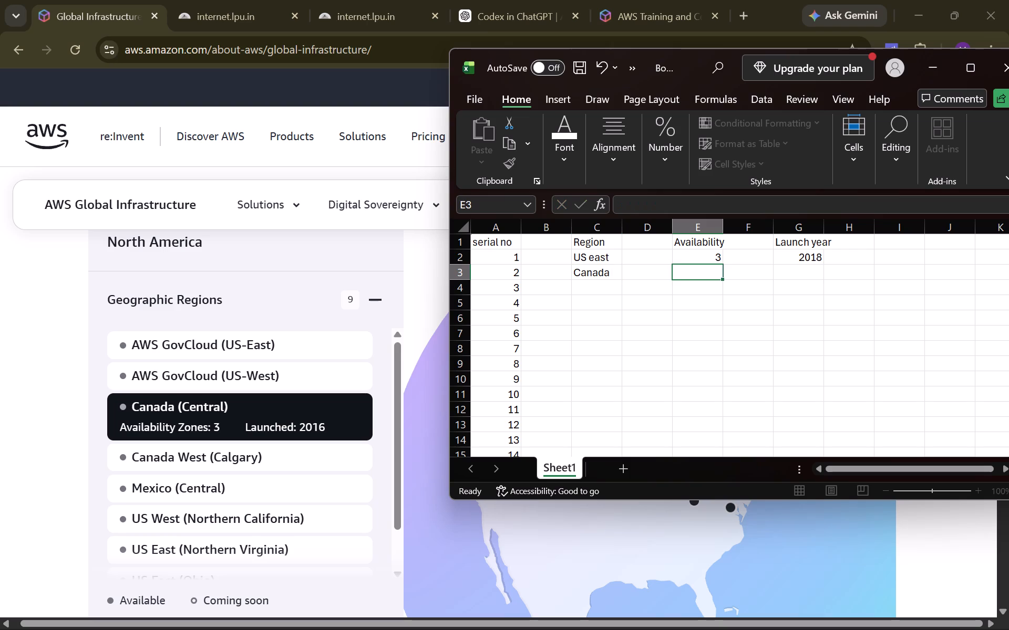
{"action": "key", "text": "3"}
{"action": "left_click", "coordinate": [798, 275]}
{"action": "type", "text": "2016"}
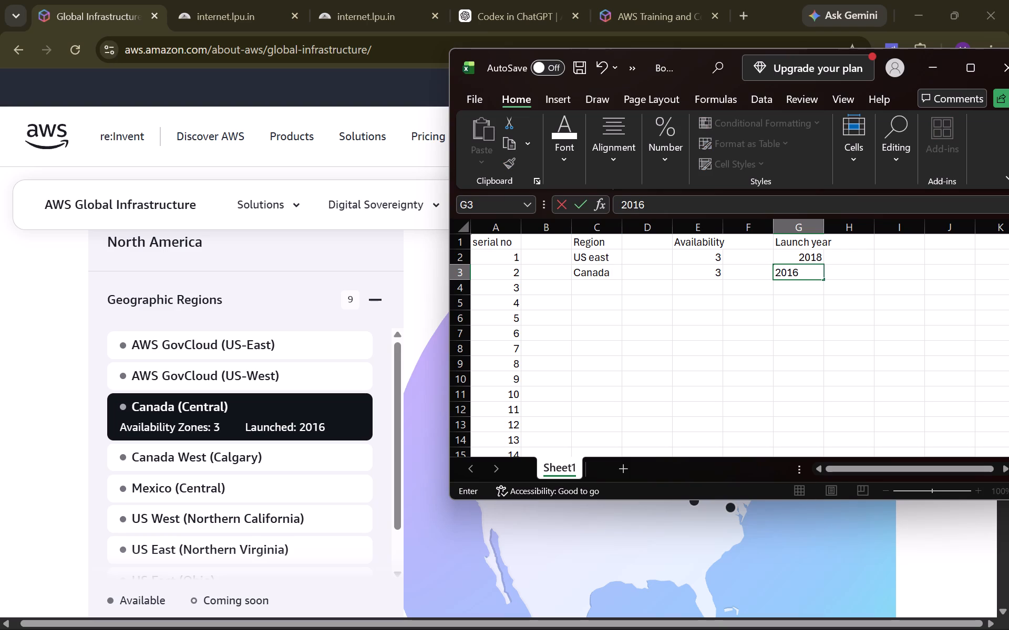
{"action": "left_click", "coordinate": [598, 293]}
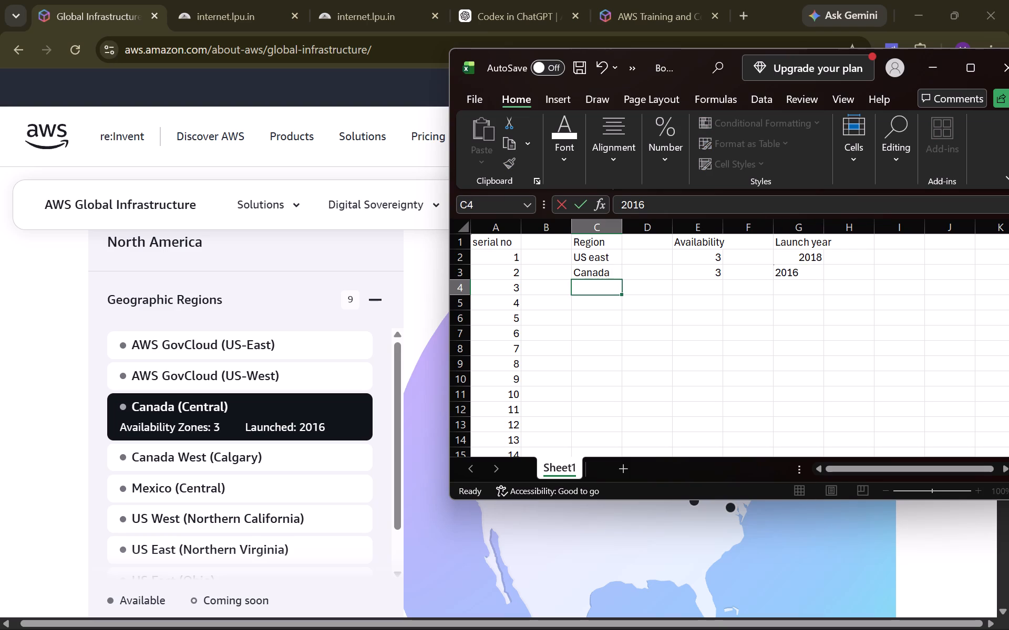
Show the US West (Oregon) details in Chrome and fill Excel row 4 with region US west(Oregon), availability 4 and launch year 2011.
{"action": "left_click", "coordinate": [265, 501]}
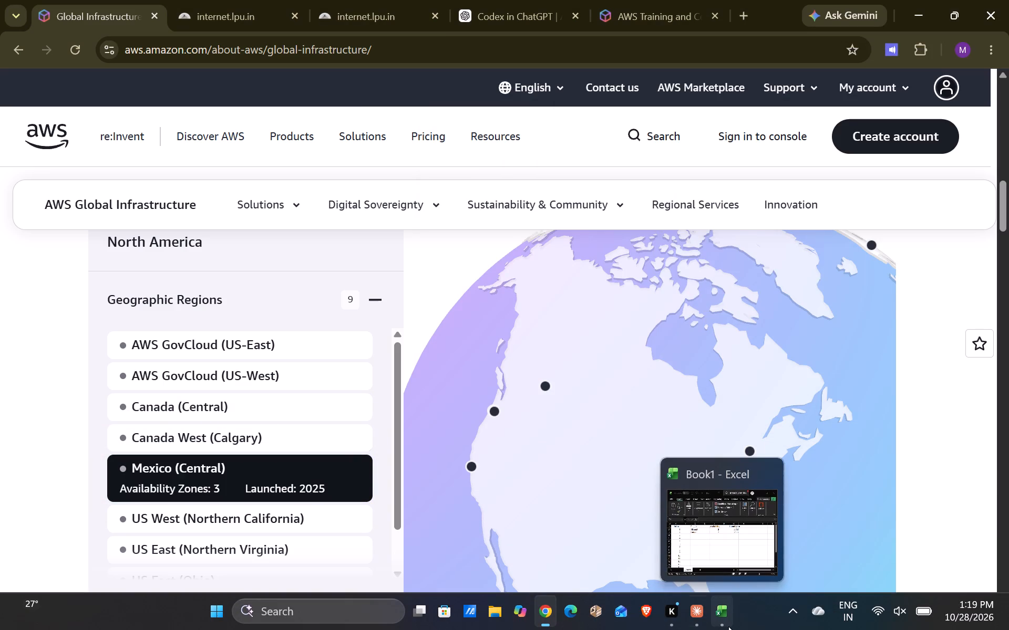
{"action": "left_click", "coordinate": [322, 548]}
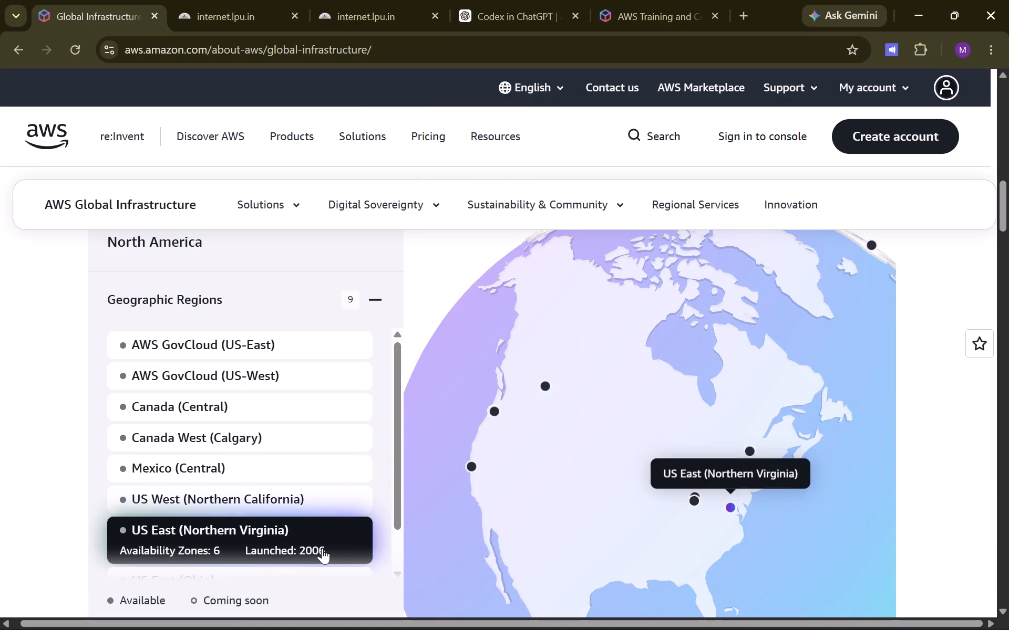
{"action": "scroll", "coordinate": [322, 548], "scroll_direction": "down", "scroll_amount": 5}
{"action": "left_click", "coordinate": [292, 568]}
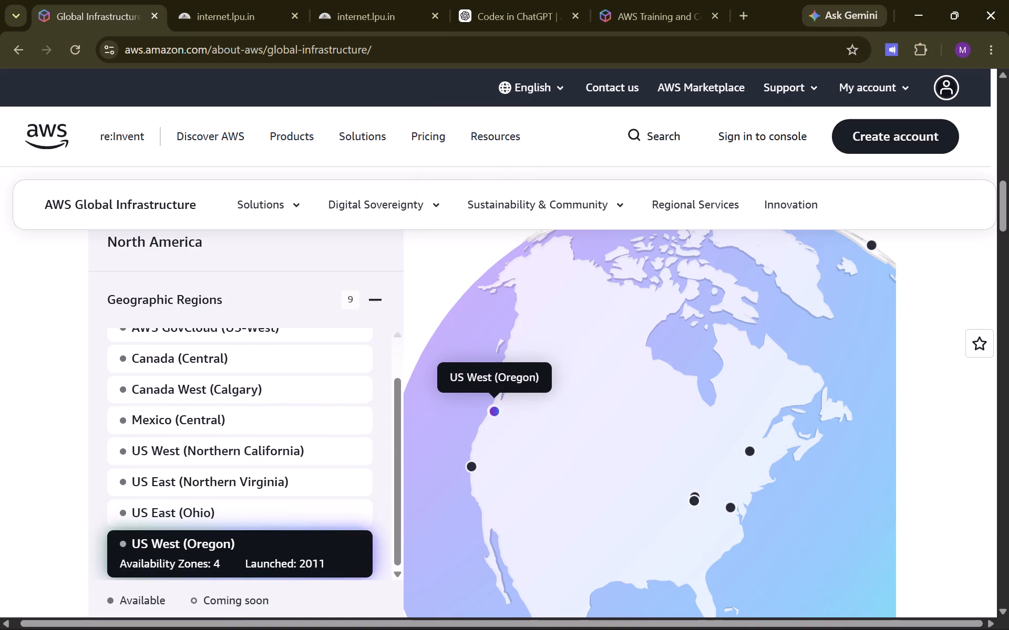
{"action": "left_click", "coordinate": [717, 616]}
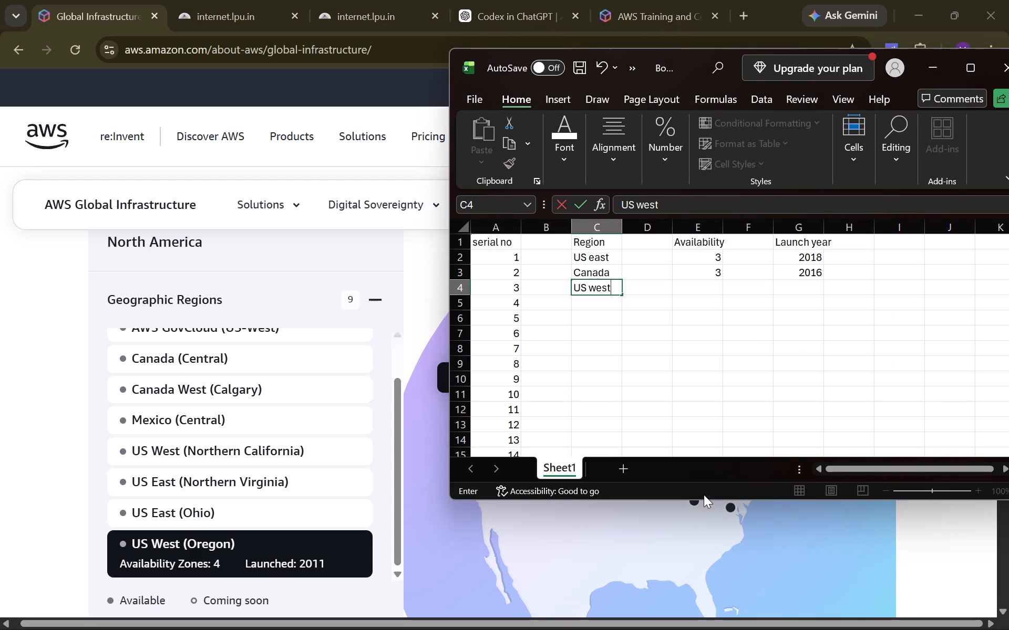
{"action": "key", "text": "shift+parenleft"}
{"action": "type", "text": "regon"}
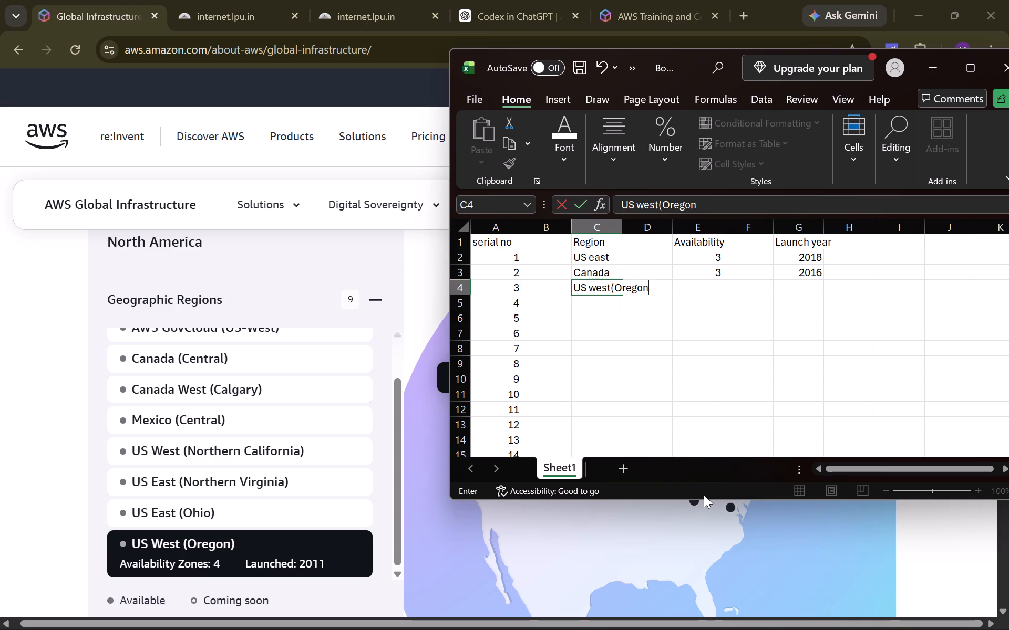
{"action": "key", "text": "shift+parenright"}
{"action": "left_click", "coordinate": [712, 297]}
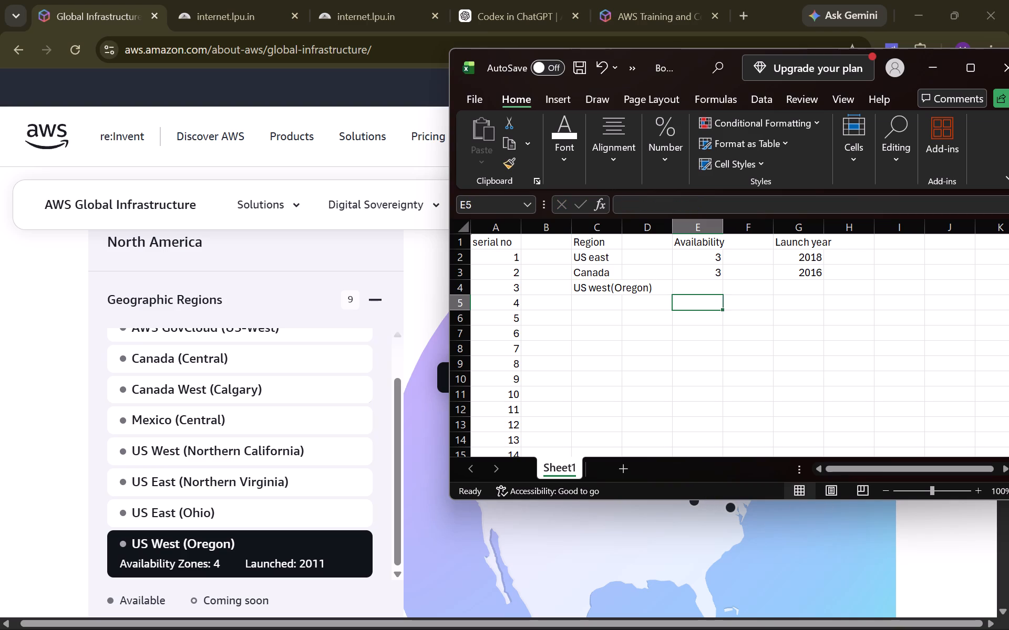
{"action": "left_click", "coordinate": [703, 288]}
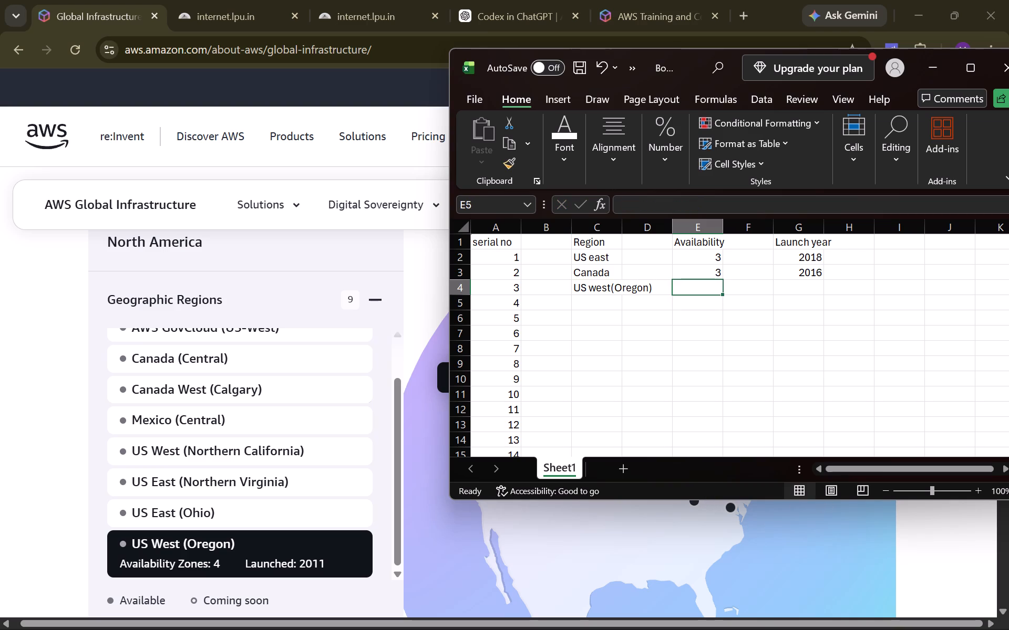
{"action": "key", "text": "4"}
{"action": "left_click", "coordinate": [797, 288]}
{"action": "type", "text": "2011"}
{"action": "left_click", "coordinate": [600, 302]}
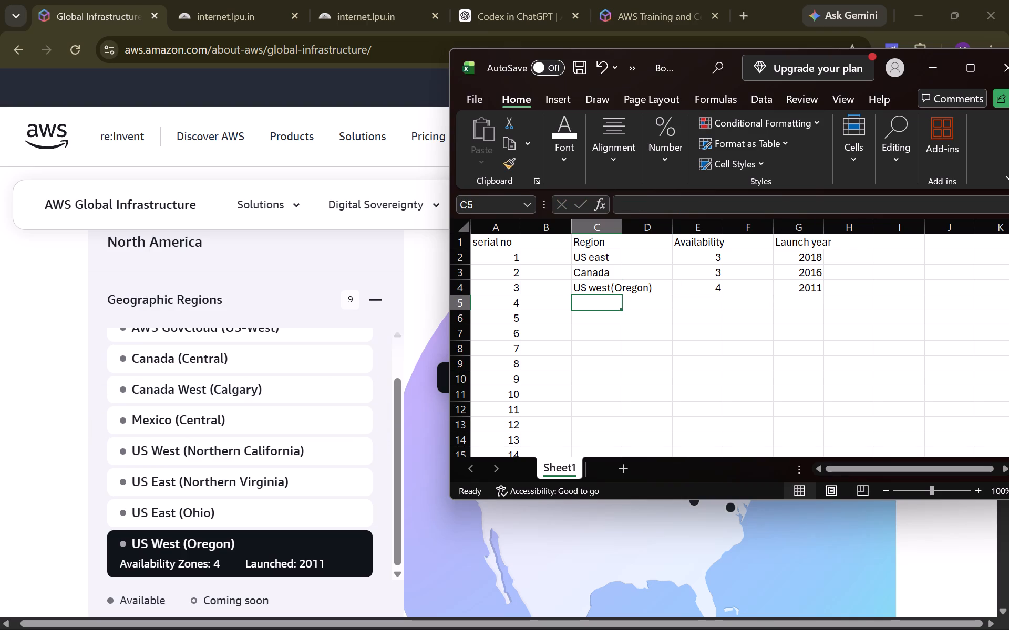
Enter Mexico (Central) as the region for serial number 4 in row 5.
{"action": "type", "text": "exico"}
{"action": "key", "text": "space"}
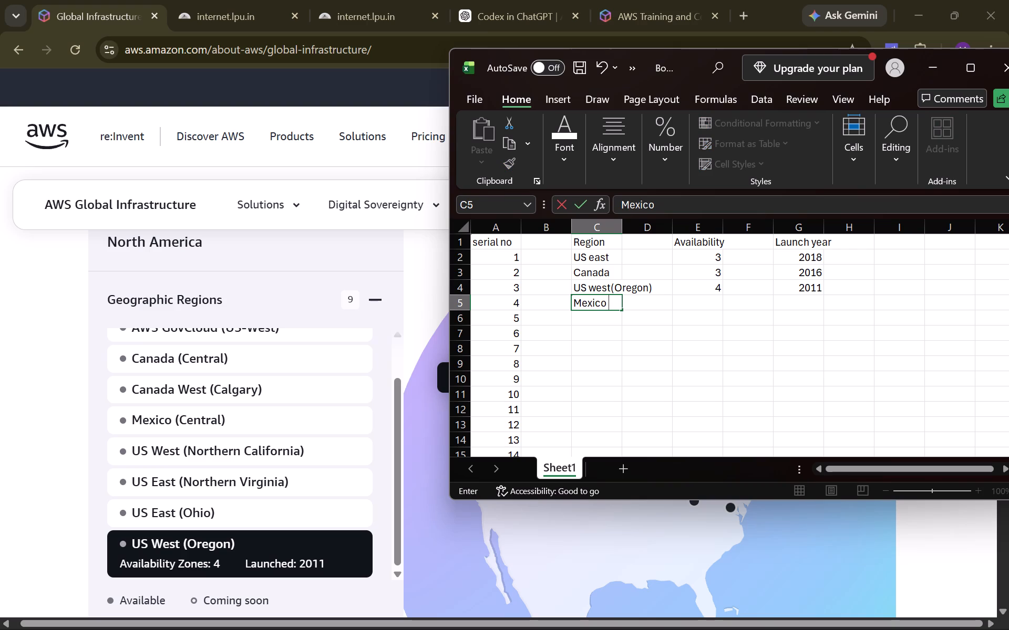
{"action": "type", "text": "("}
{"action": "type", "text": "entral"}
{"action": "key", "text": "shift+parenright"}
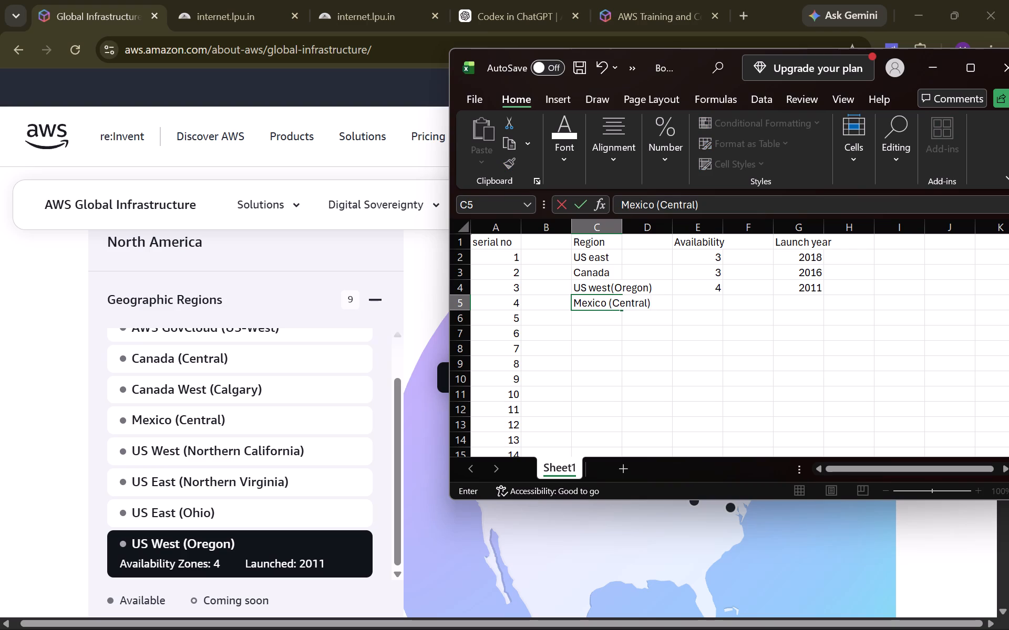
{"action": "left_click", "coordinate": [704, 303]}
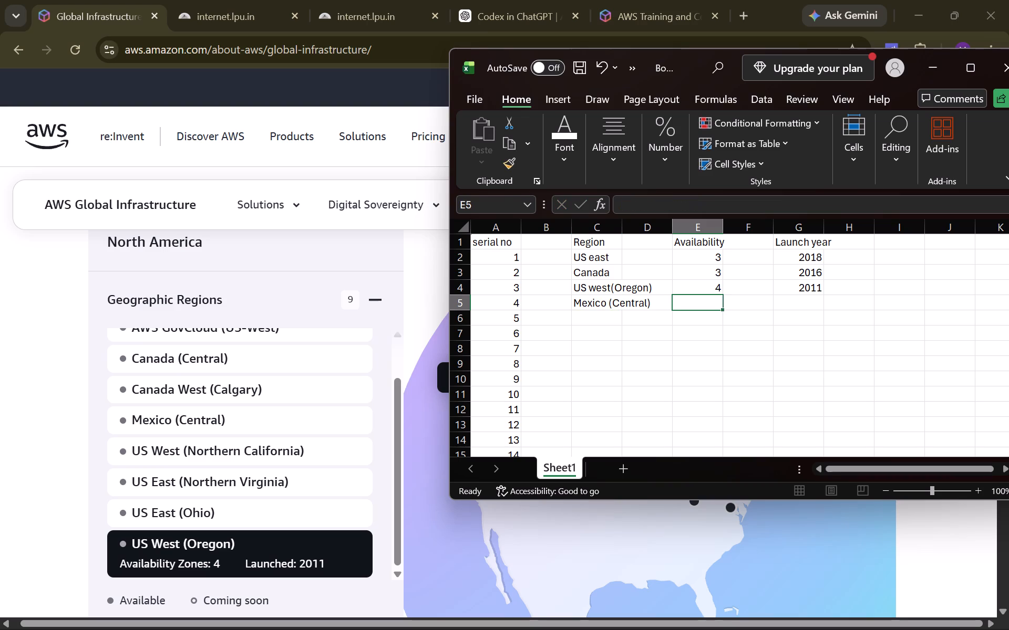
Enter Canada West(Calgary) as the region for serial number 5 in row 6.
{"action": "left_click", "coordinate": [603, 318]}
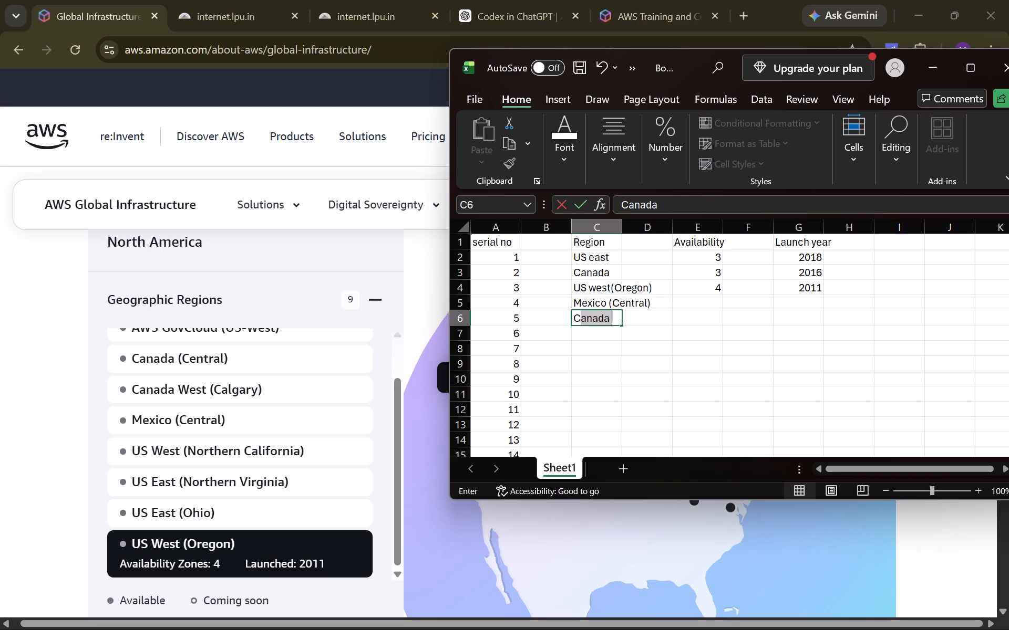
{"action": "type", "text": "an"}
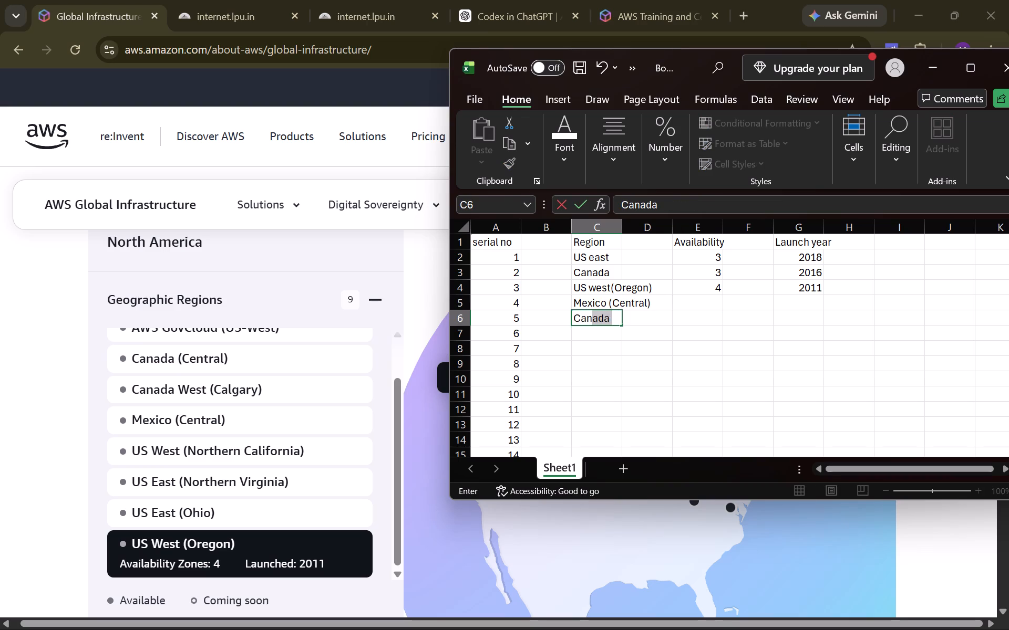
{"action": "key", "text": "a"}
{"action": "type", "text": "da"}
{"action": "key", "text": "shift+parenleft"}
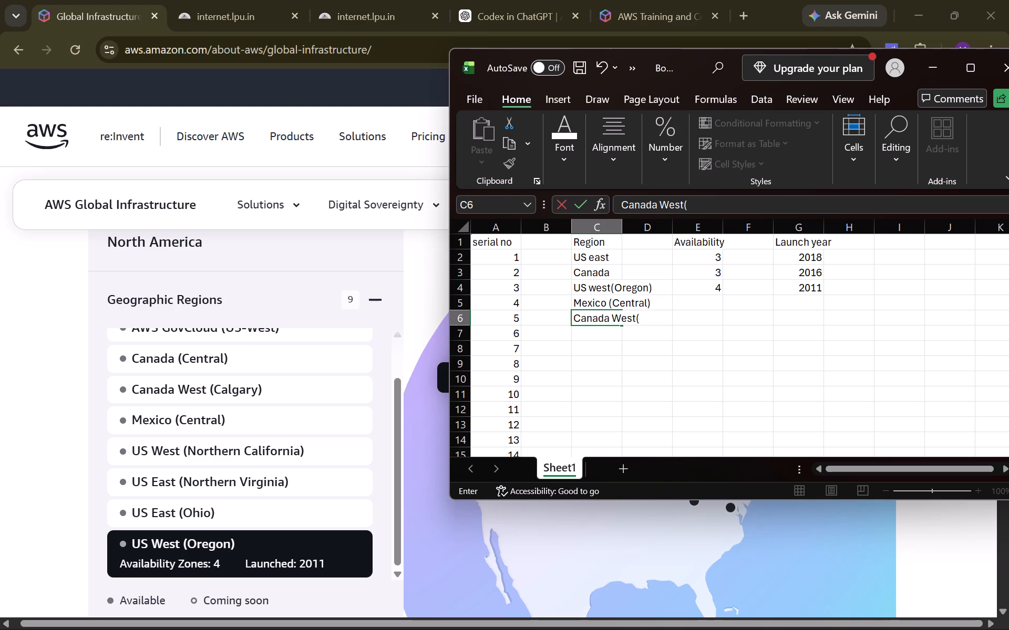
{"action": "type", "text": "algary"}
{"action": "key", "text": "shift+parenright"}
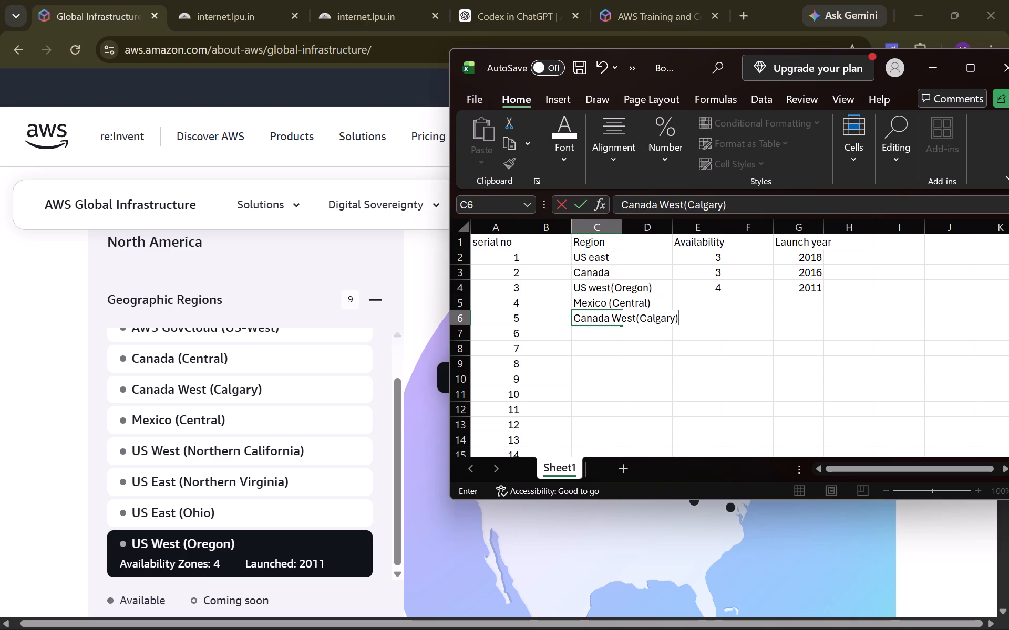
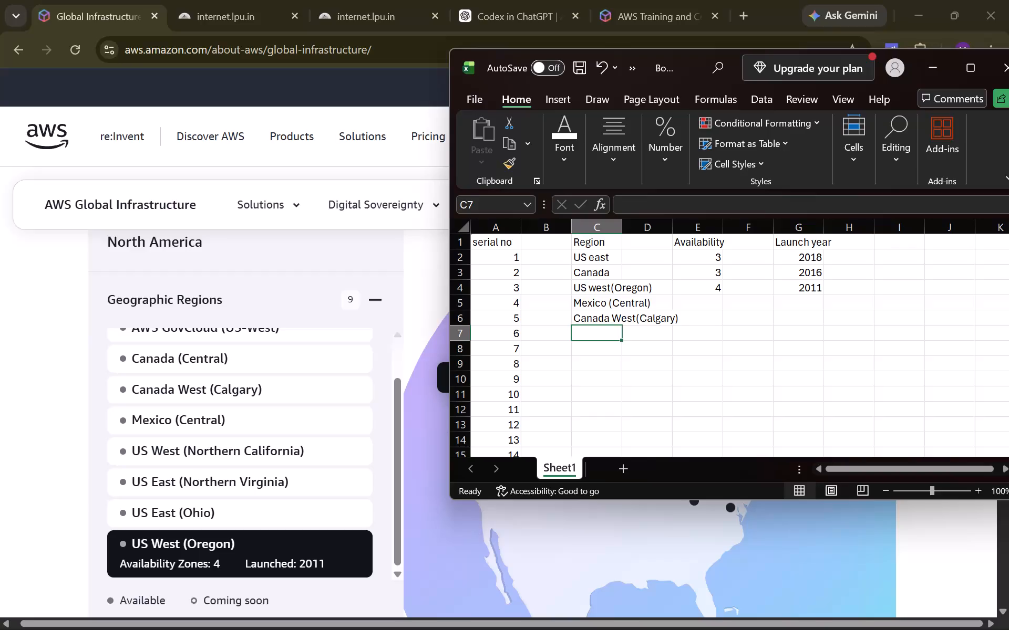
Enter US East (Ohio) as the region for serial number 6 in row 7.
{"action": "key", "text": "u"}
{"action": "key", "text": "s"}
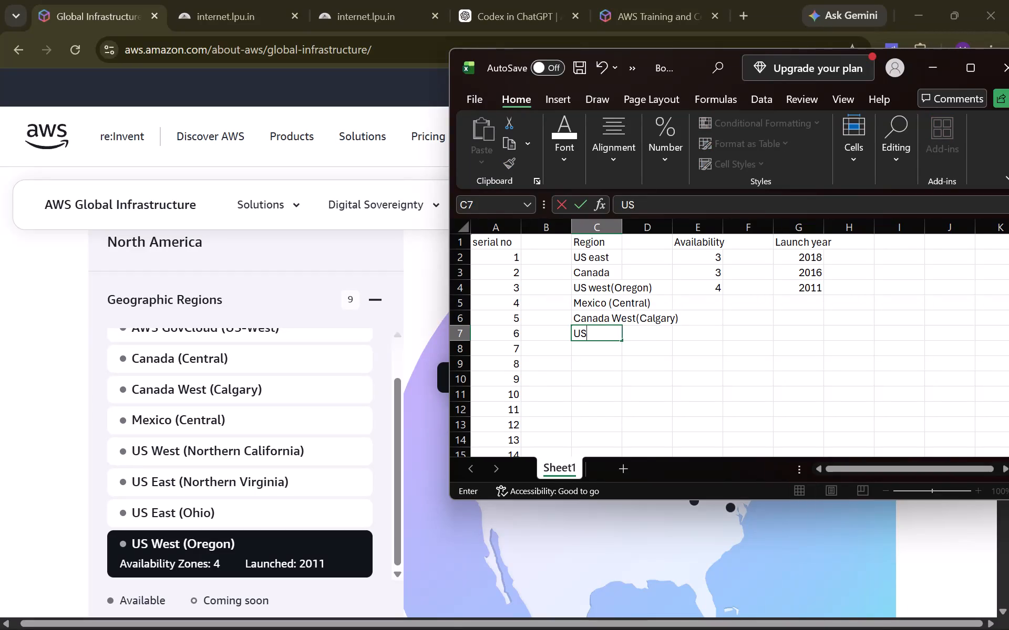
{"action": "key", "text": "space"}
{"action": "type", "text": "ast"}
{"action": "key", "text": "space"}
{"action": "type", "text": "("}
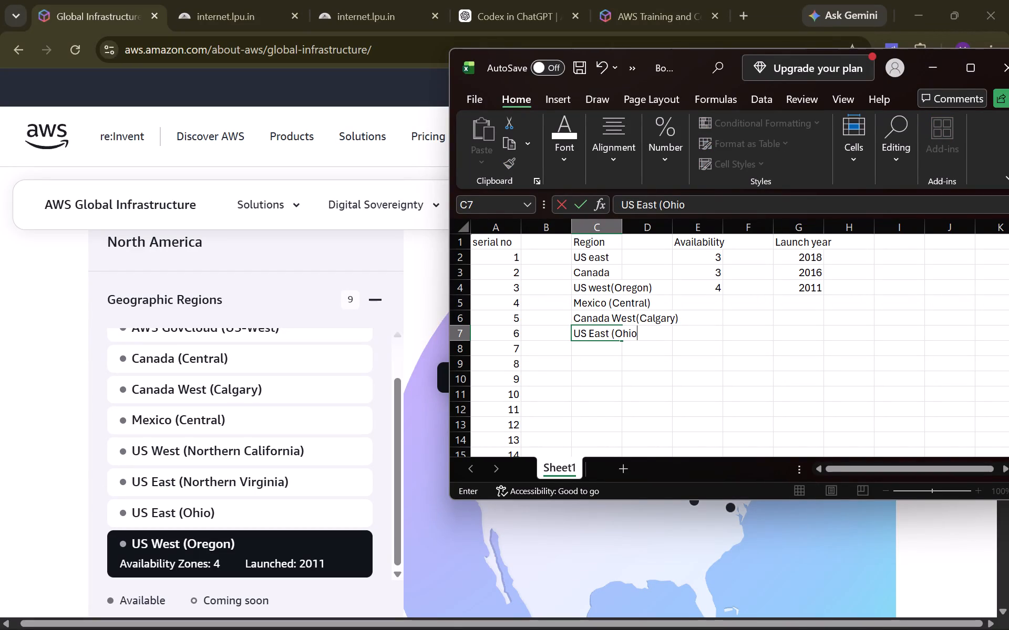
{"action": "key", "text": "shift+parenright"}
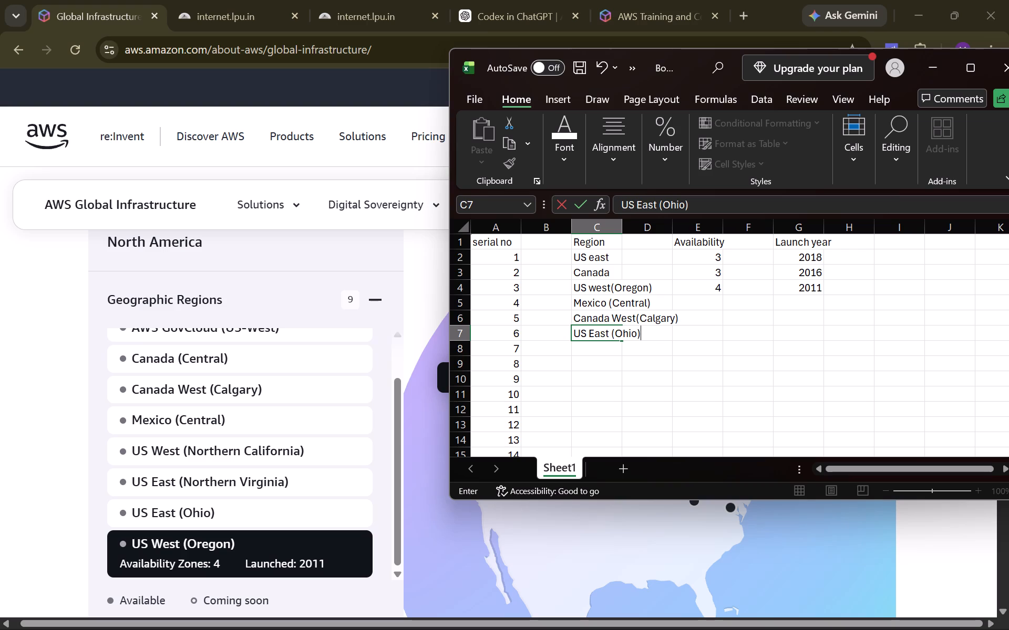
{"action": "left_click", "coordinate": [592, 348]}
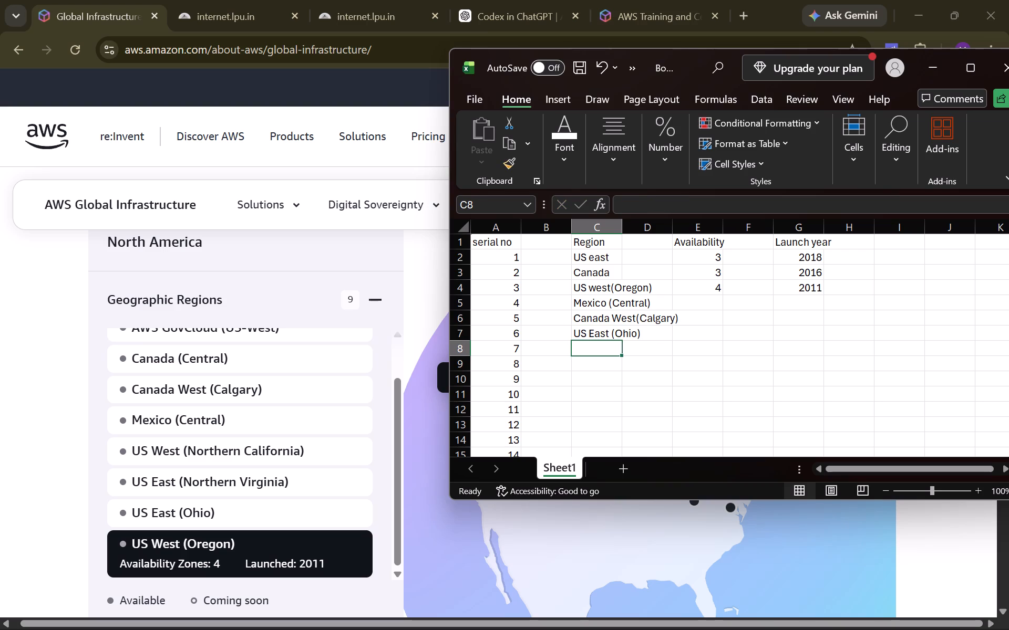
Enter US East(Northern Virgina) as the region for serial number 7 in row 8.
{"action": "type", "text": "US"}
{"action": "key", "text": "space"}
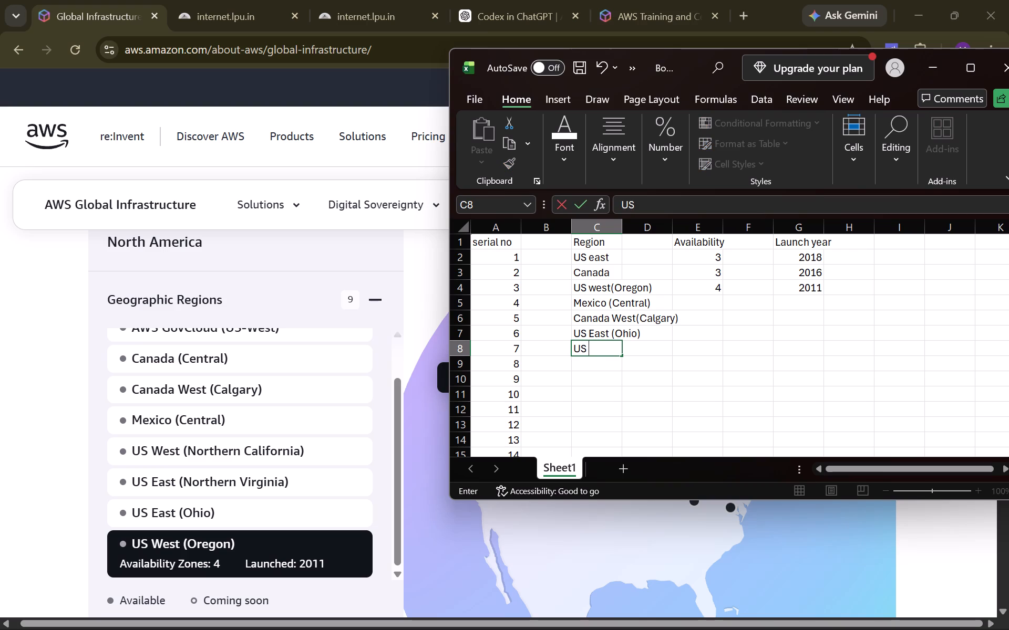
{"action": "type", "text": "ast"}
{"action": "key", "text": "shift+parenleft"}
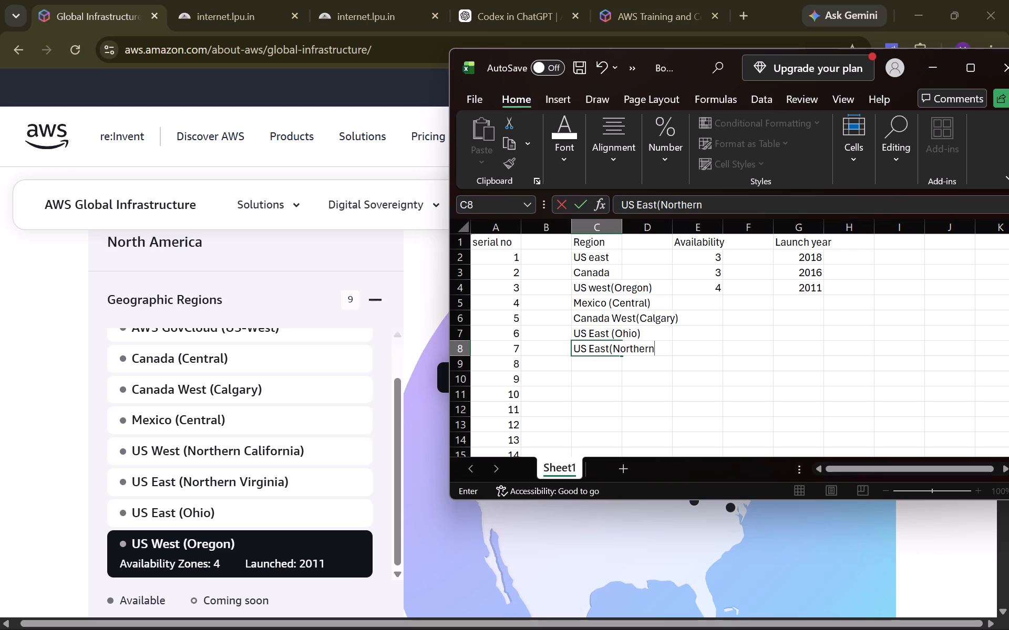
{"action": "key", "text": "space"}
{"action": "type", "text": "iri"}
{"action": "key", "text": "BackSpace"}
{"action": "type", "text": "gina"}
{"action": "key", "text": "shift+parenright"}
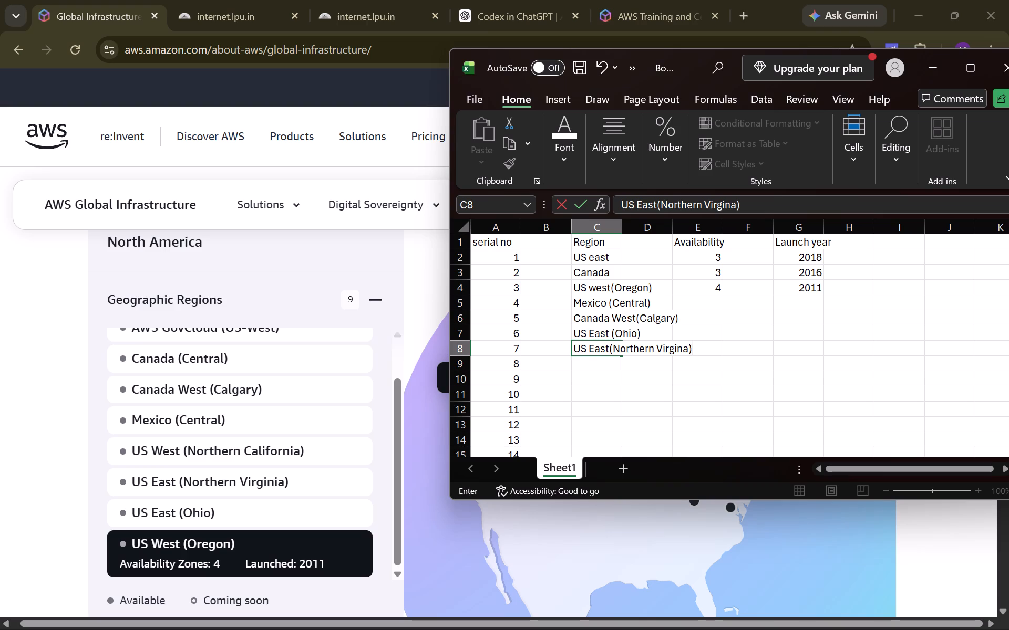
{"action": "left_click", "coordinate": [583, 374]}
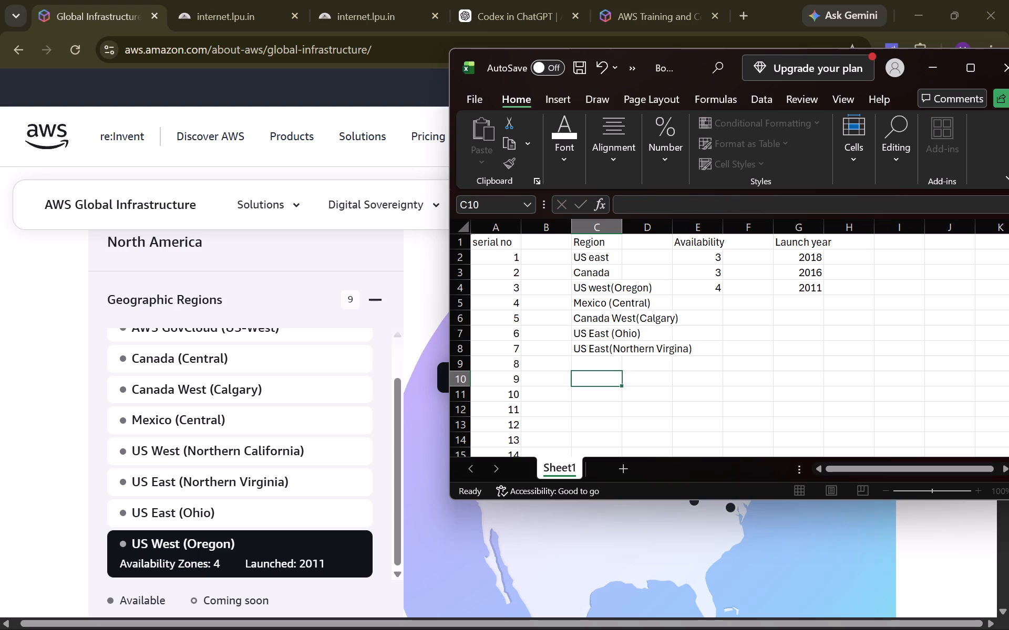
Enter US West (Northern California) as the region for serial number 8 in row 9.
{"action": "left_click_drag", "start_coordinate": [583, 374], "coordinate": [592, 363]}
{"action": "left_click", "coordinate": [592, 363]}
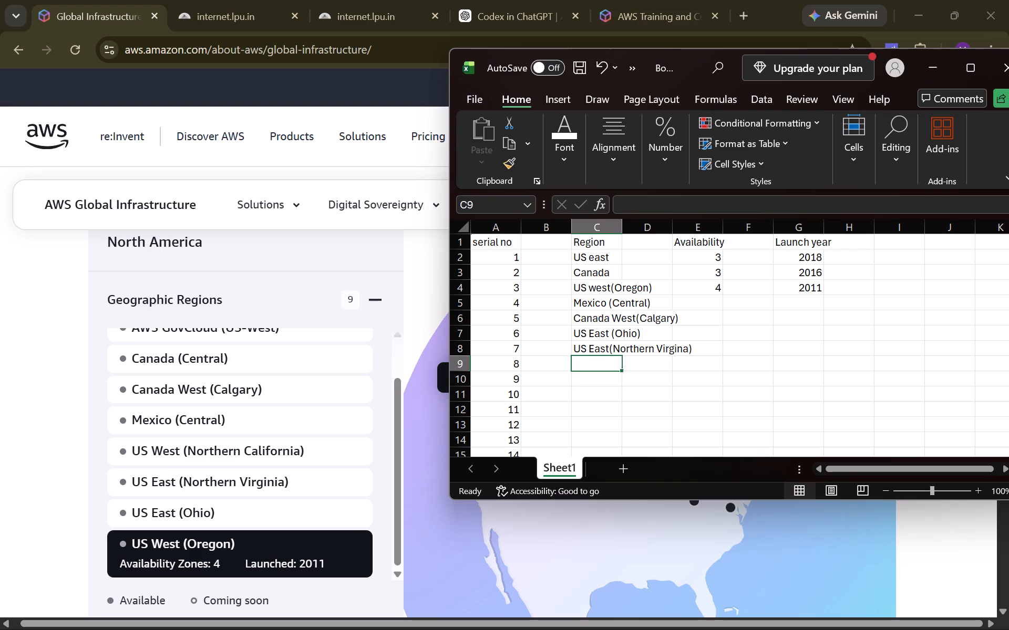
{"action": "type", "text": "US"}
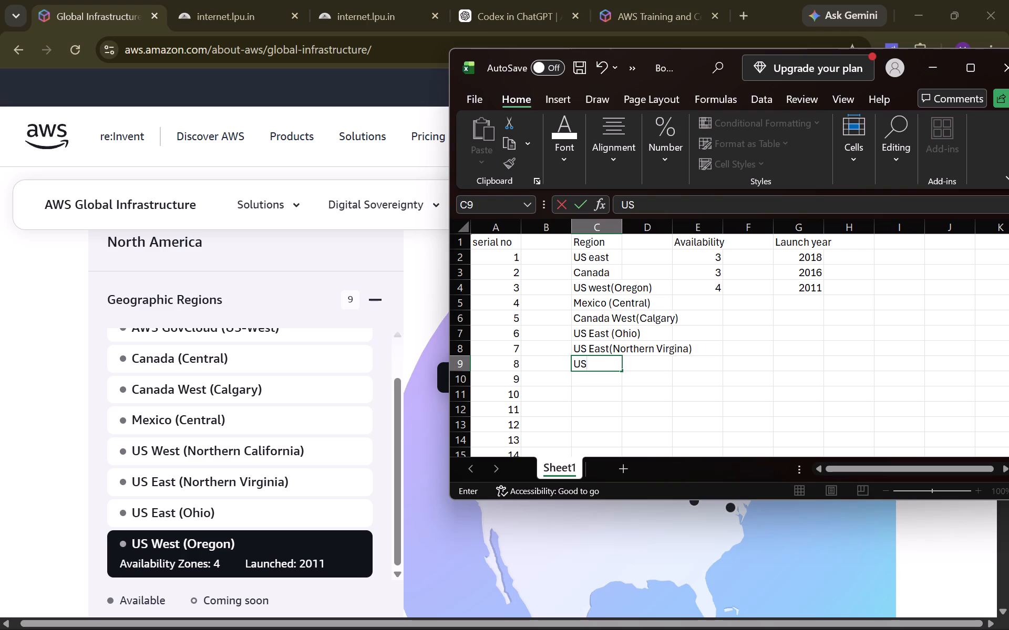
{"action": "key", "text": "space"}
{"action": "type", "text": "orthern"}
{"action": "key", "text": "space"}
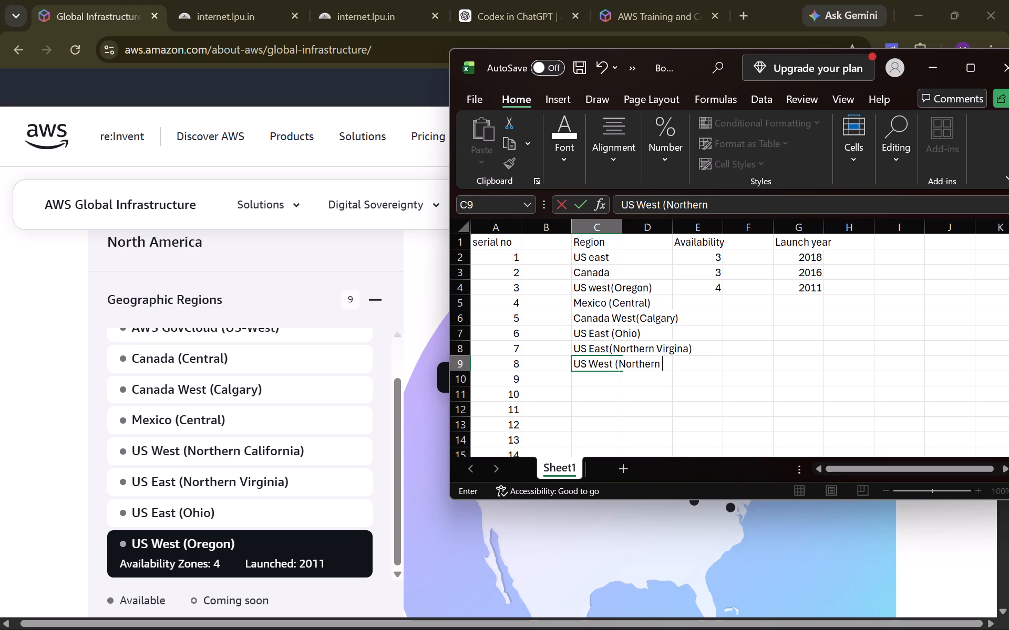
{"action": "type", "text": "alifornia"}
{"action": "key", "text": "shift+parenright"}
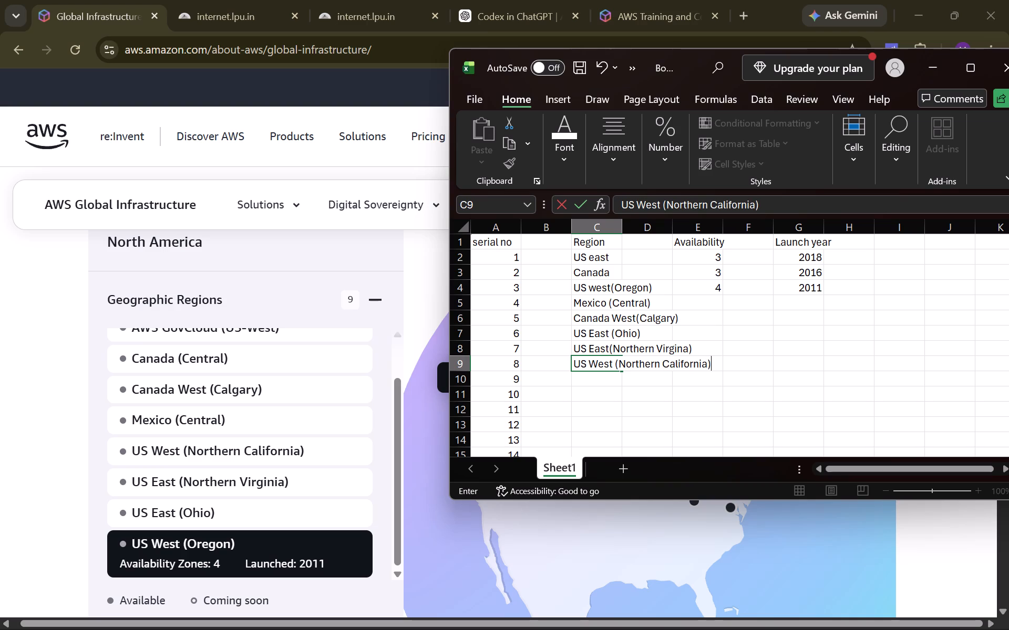
{"action": "left_click", "coordinate": [586, 382]}
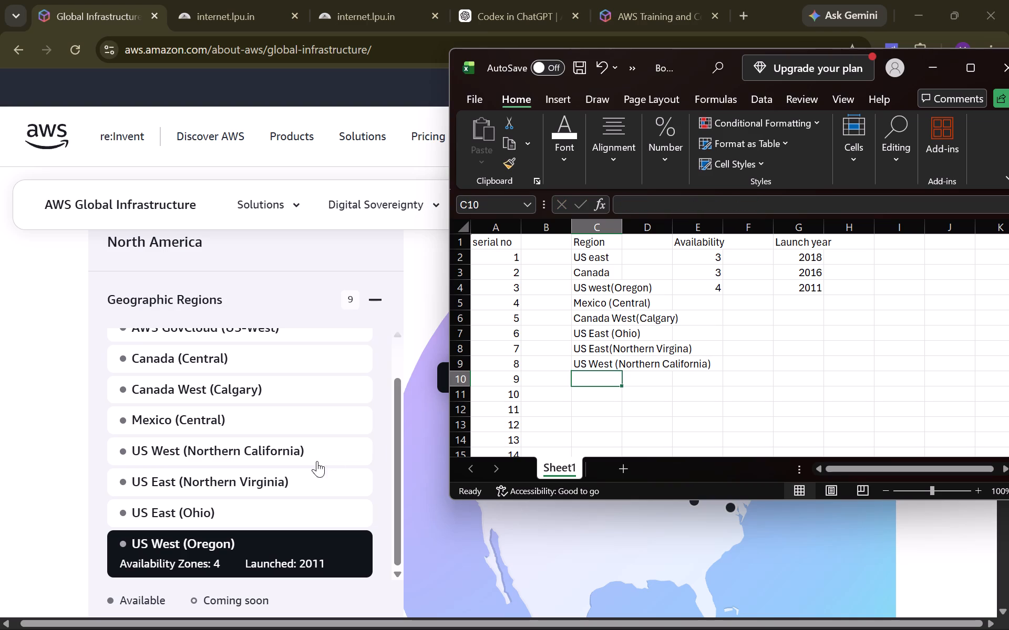
In Chrome, collapse North America's Geographic Regions, expand its Edge Locations, and look through the AWS Global Infrastructure page for more regions.
{"action": "scroll", "coordinate": [248, 454], "scroll_direction": "up", "scroll_amount": 2}
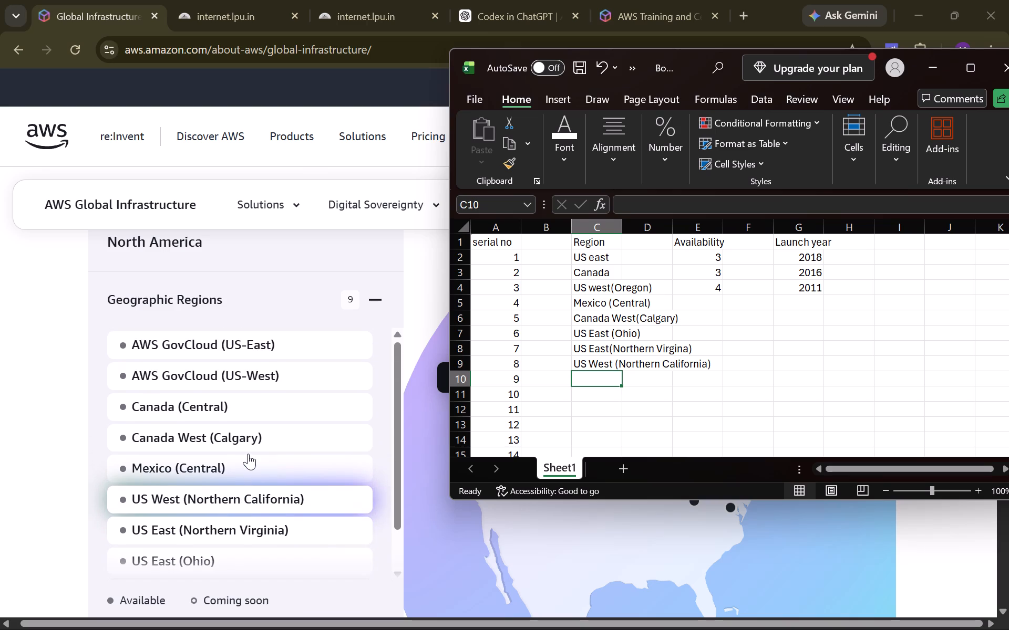
{"action": "left_click", "coordinate": [373, 308]}
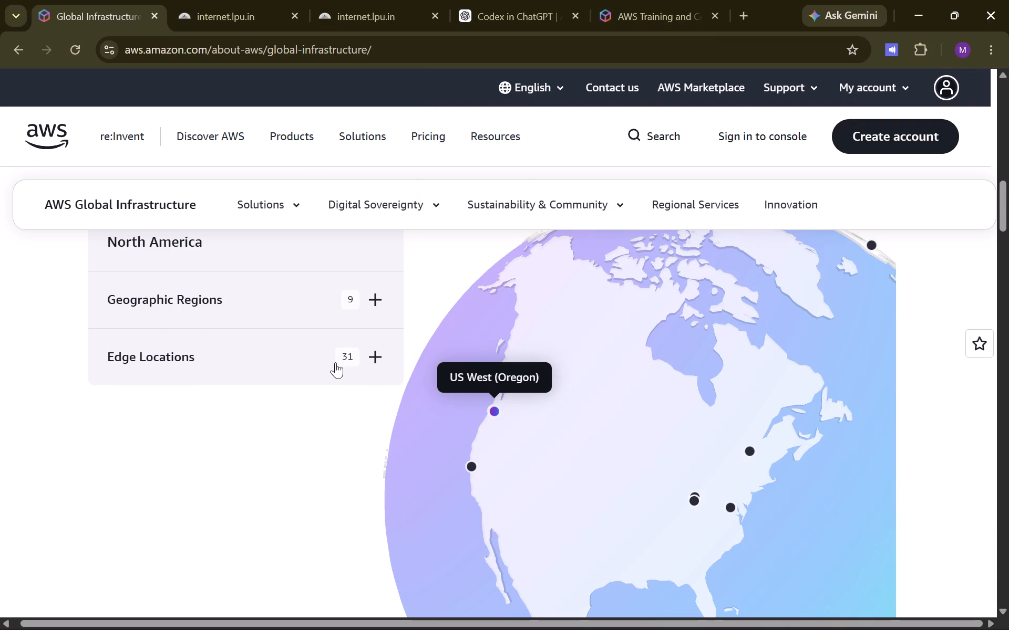
{"action": "left_click", "coordinate": [365, 356]}
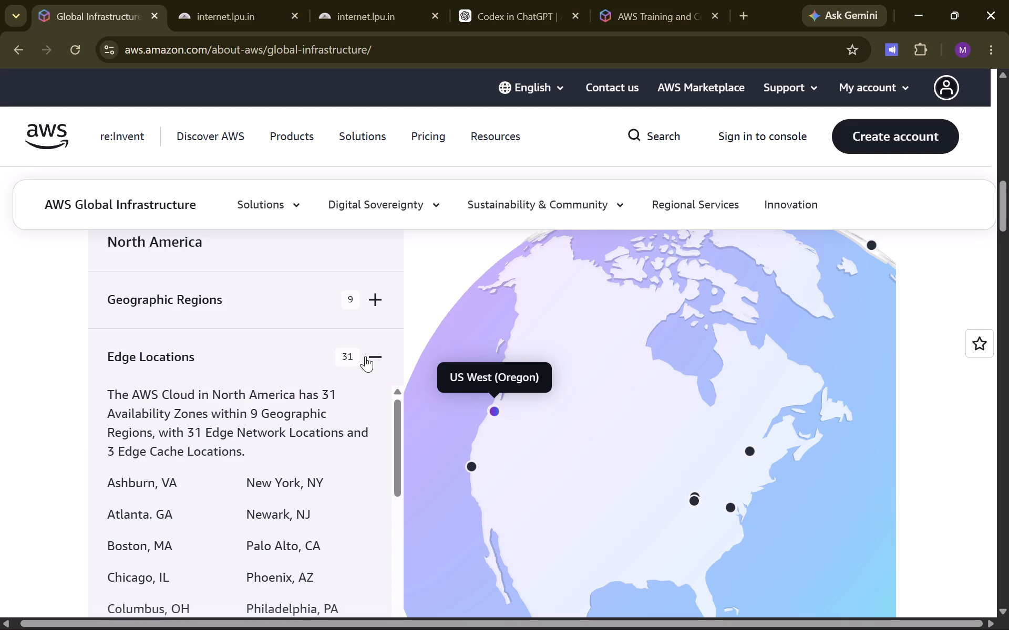
{"action": "scroll", "coordinate": [365, 356], "scroll_direction": "down", "scroll_amount": 3}
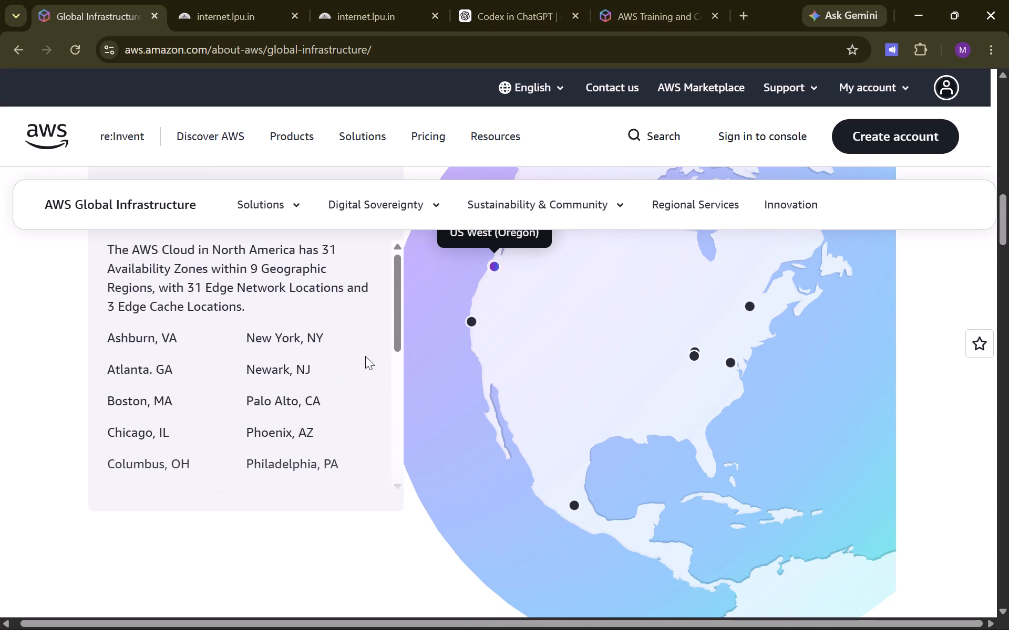
{"action": "scroll", "coordinate": [619, 388], "scroll_direction": "down", "scroll_amount": 11}
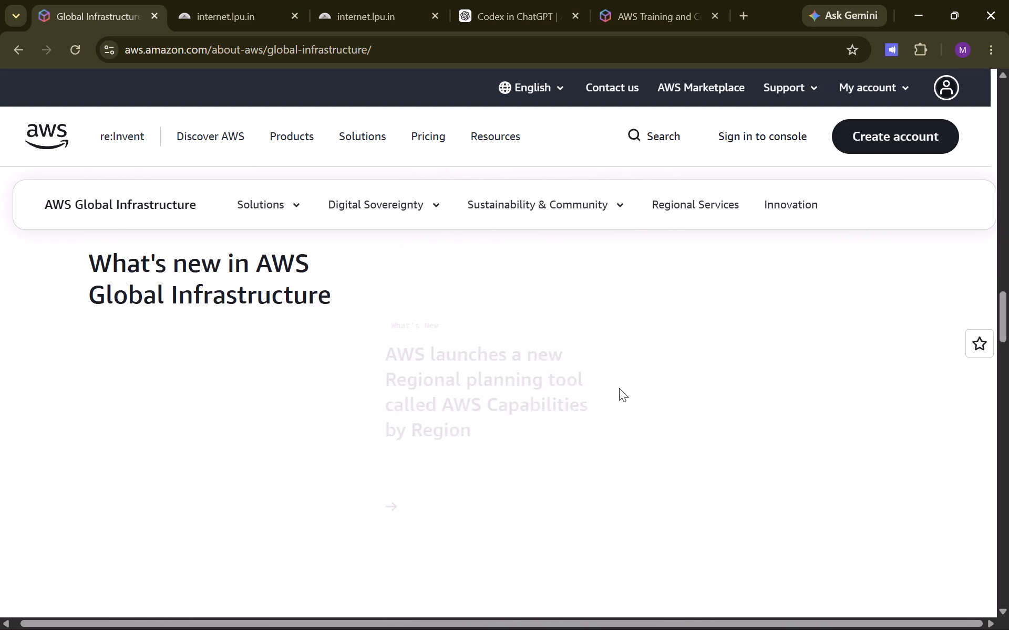
{"action": "scroll", "coordinate": [619, 388], "scroll_direction": "down", "scroll_amount": 18}
{"action": "scroll", "coordinate": [619, 388], "scroll_direction": "down", "scroll_amount": 12}
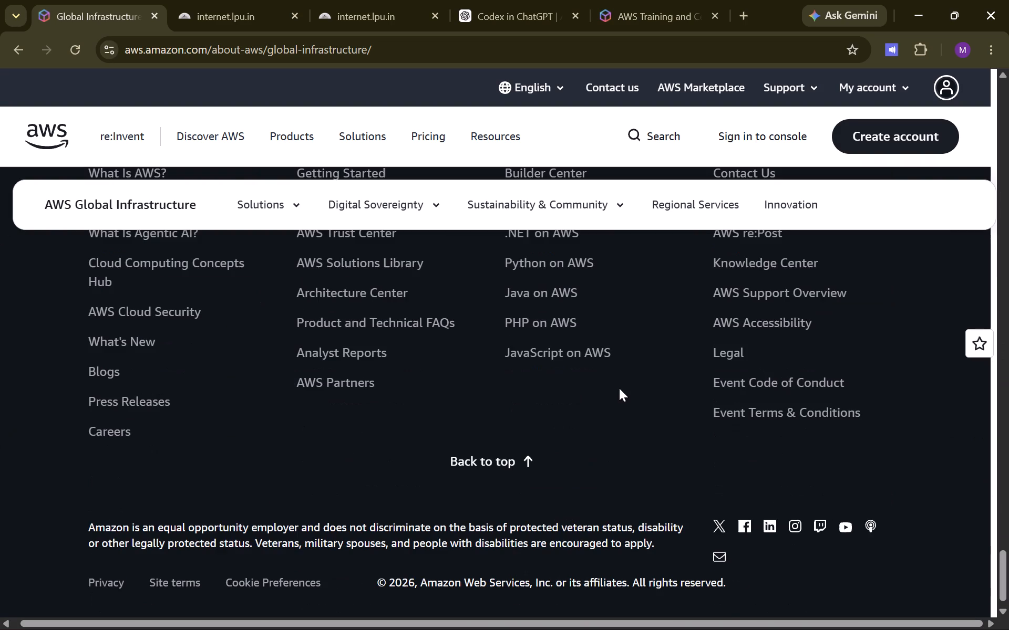
{"action": "scroll", "coordinate": [619, 388], "scroll_direction": "up", "scroll_amount": 10}
{"action": "scroll", "coordinate": [619, 388], "scroll_direction": "up", "scroll_amount": 11}
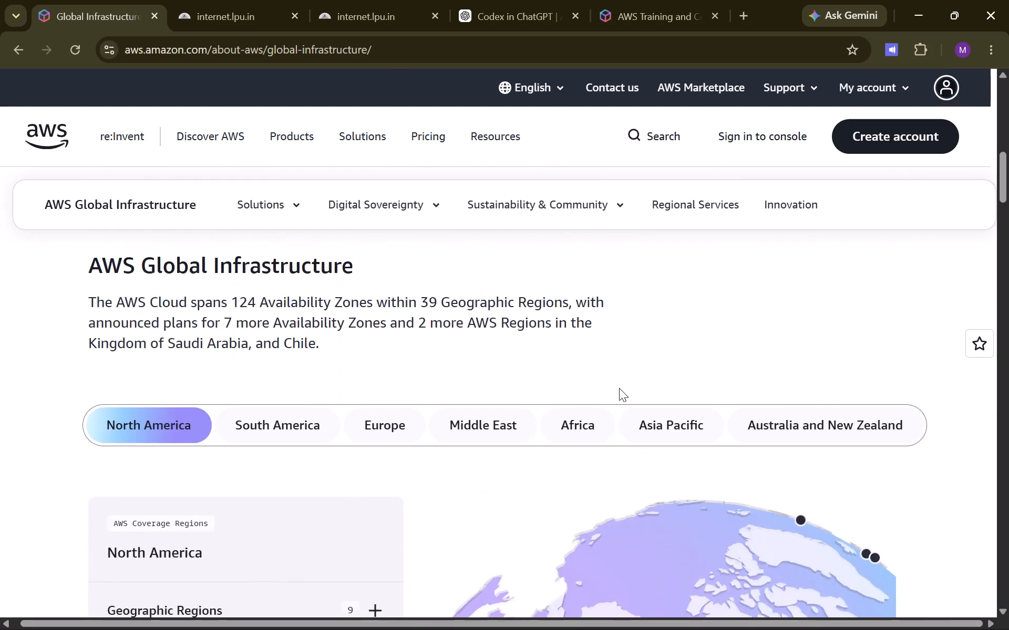
{"action": "scroll", "coordinate": [619, 388], "scroll_direction": "up", "scroll_amount": 12}
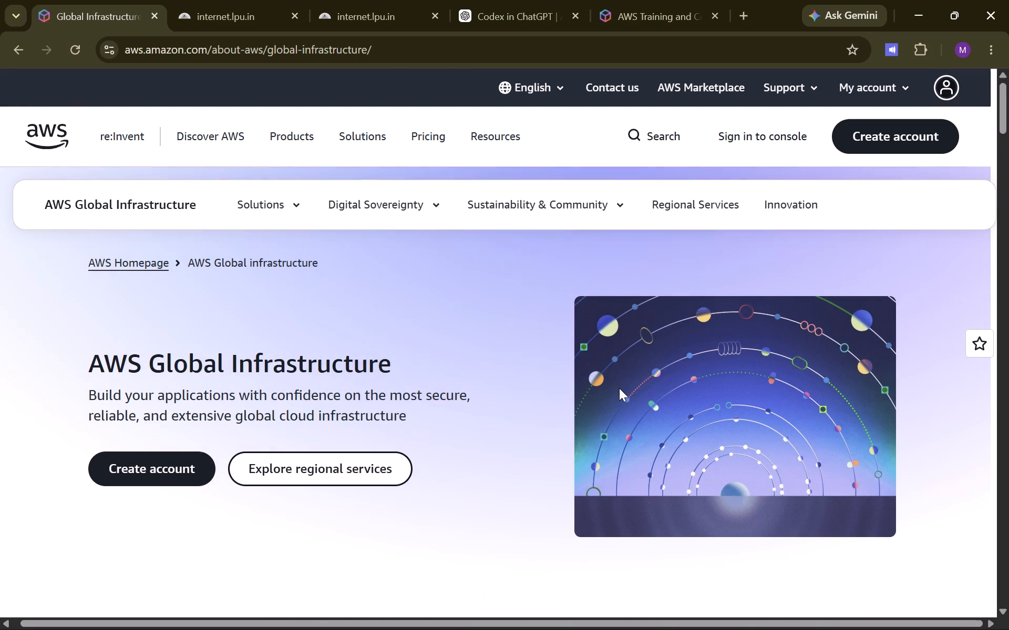
{"action": "scroll", "coordinate": [619, 388], "scroll_direction": "down", "scroll_amount": 6}
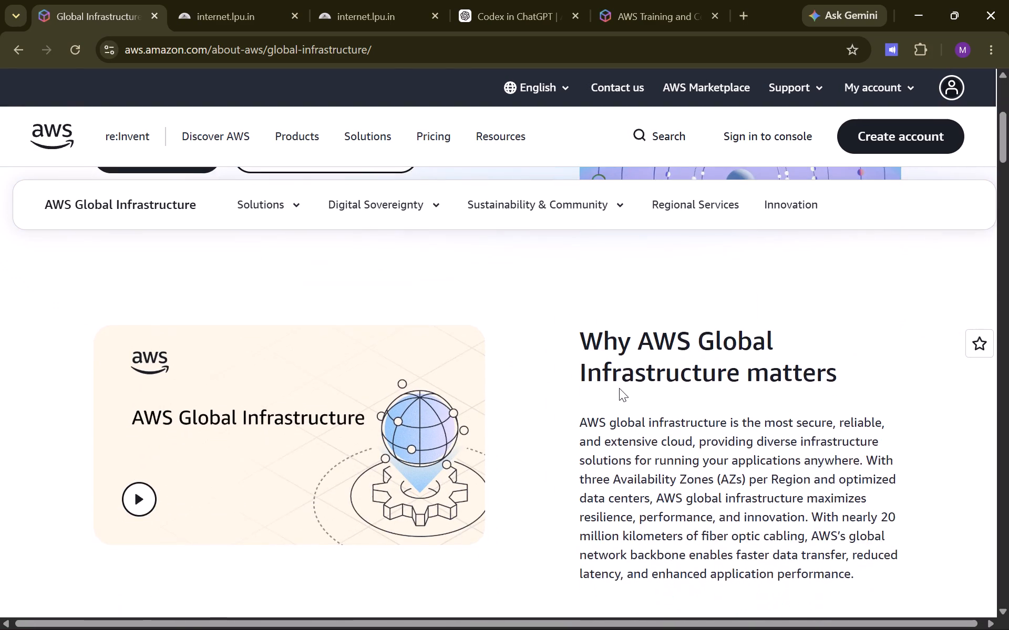
{"action": "scroll", "coordinate": [619, 388], "scroll_direction": "down", "scroll_amount": 6}
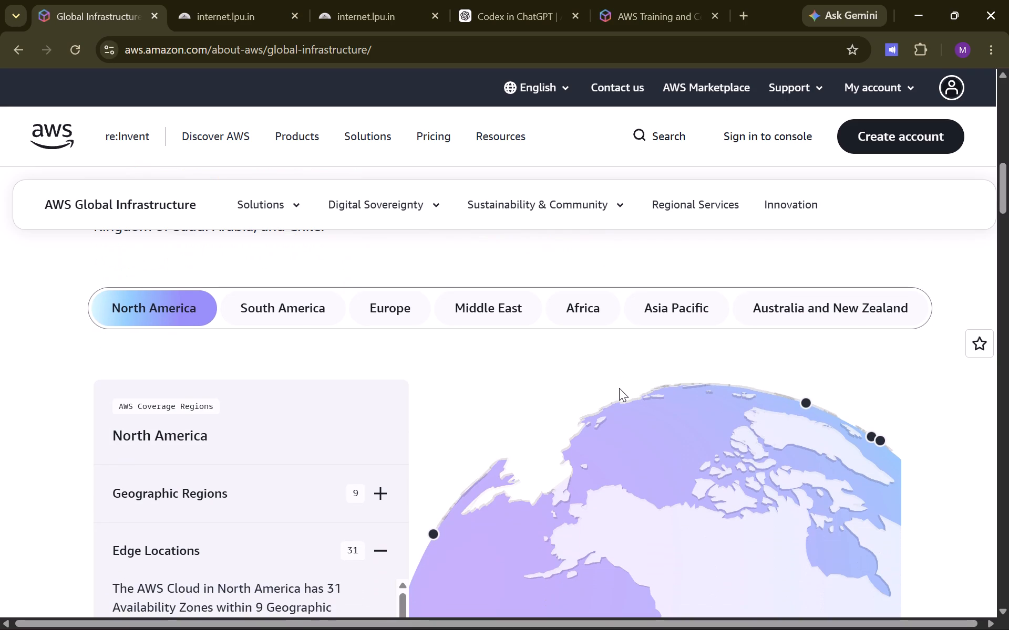
Show the Africa coverage on the AWS infrastructure map and examine its edge locations.
{"action": "left_click", "coordinate": [599, 304]}
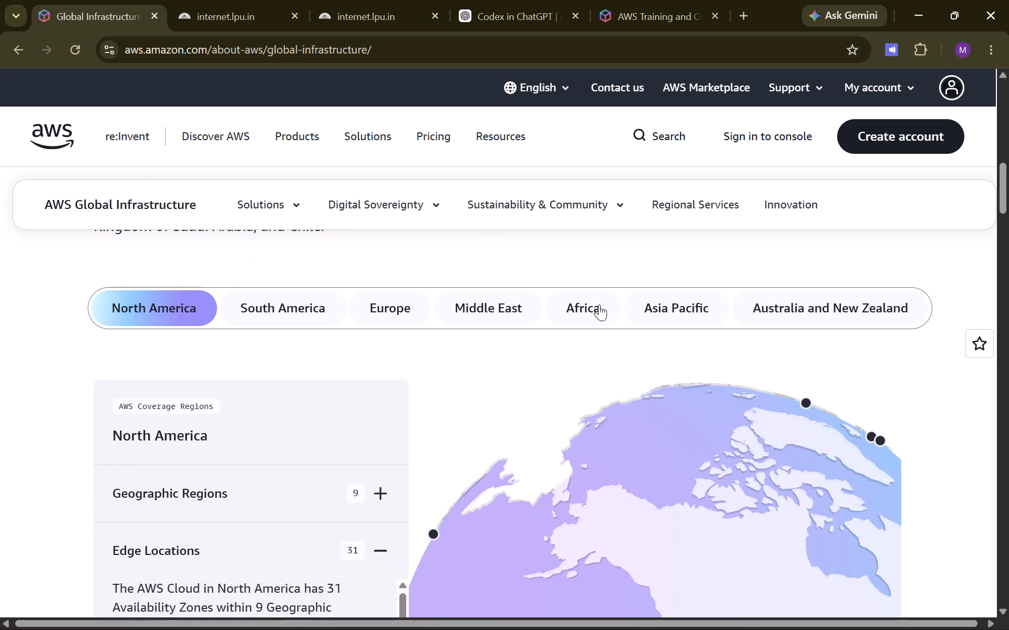
{"action": "scroll", "coordinate": [570, 484], "scroll_direction": "down", "scroll_amount": 1}
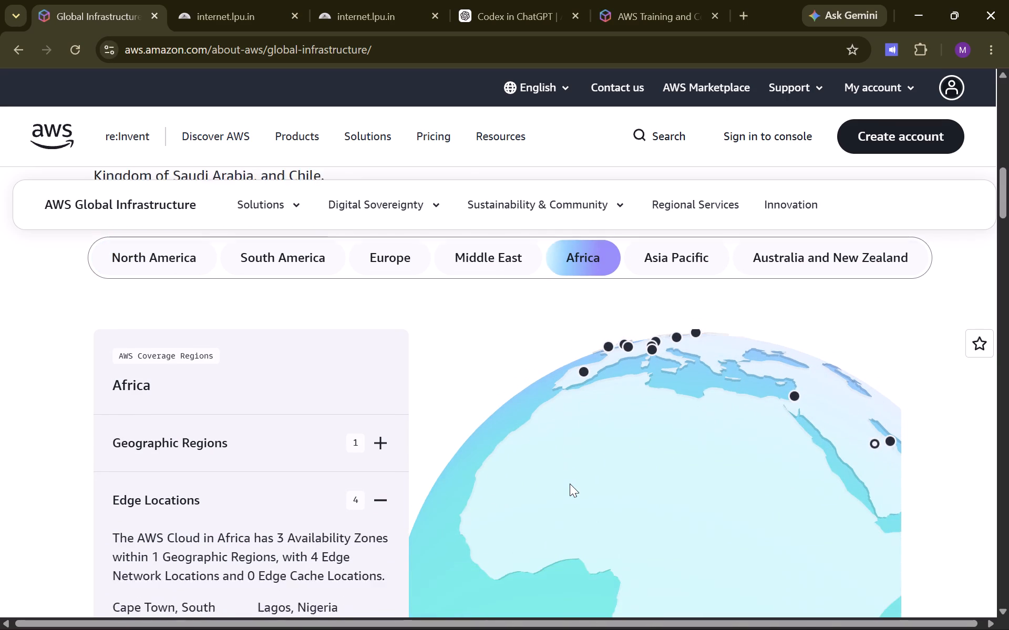
{"action": "scroll", "coordinate": [570, 484], "scroll_direction": "down", "scroll_amount": 4}
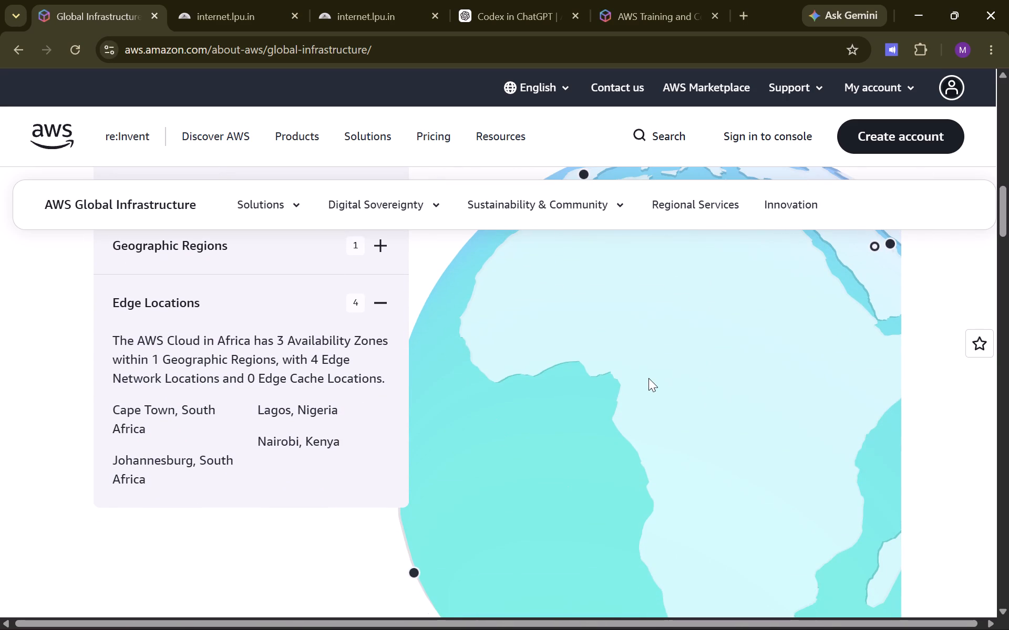
Rotate the globe to Europe and inspect the Europe (Paris) and Europe (Spain) regions on the map.
{"action": "left_click_drag", "start_coordinate": [648, 378], "coordinate": [647, 600]}
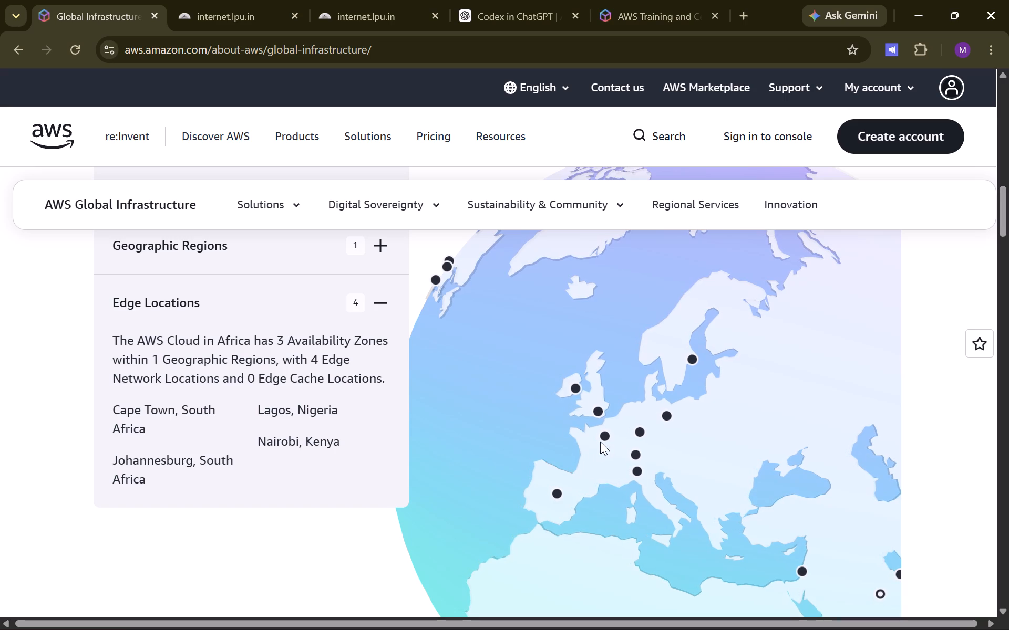
{"action": "left_click", "coordinate": [604, 437]}
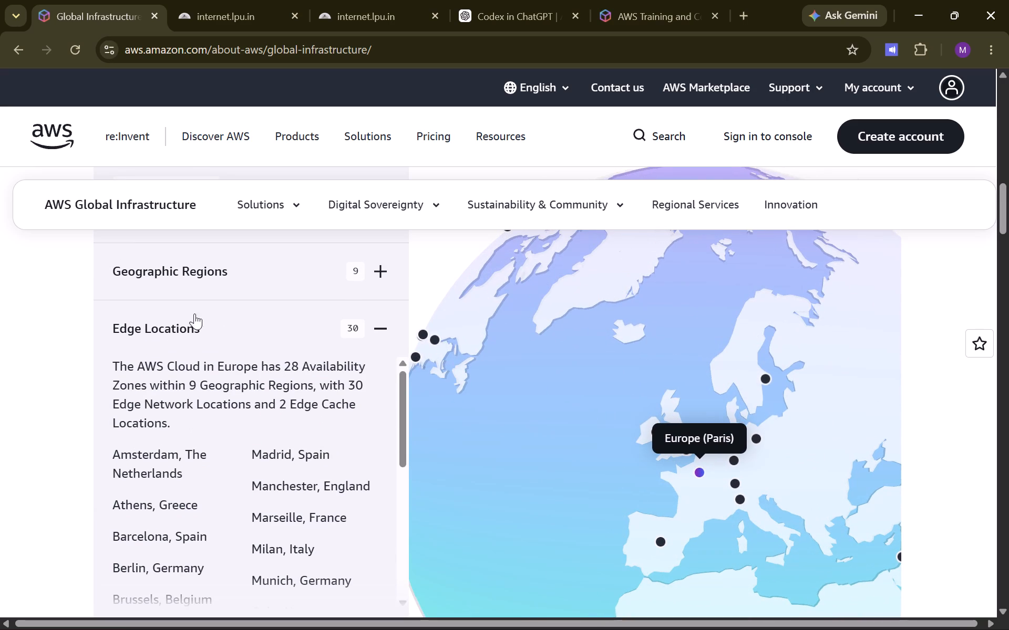
{"action": "scroll", "coordinate": [10, 427], "scroll_direction": "down", "scroll_amount": 2}
{"action": "scroll", "coordinate": [10, 427], "scroll_direction": "up", "scroll_amount": 1}
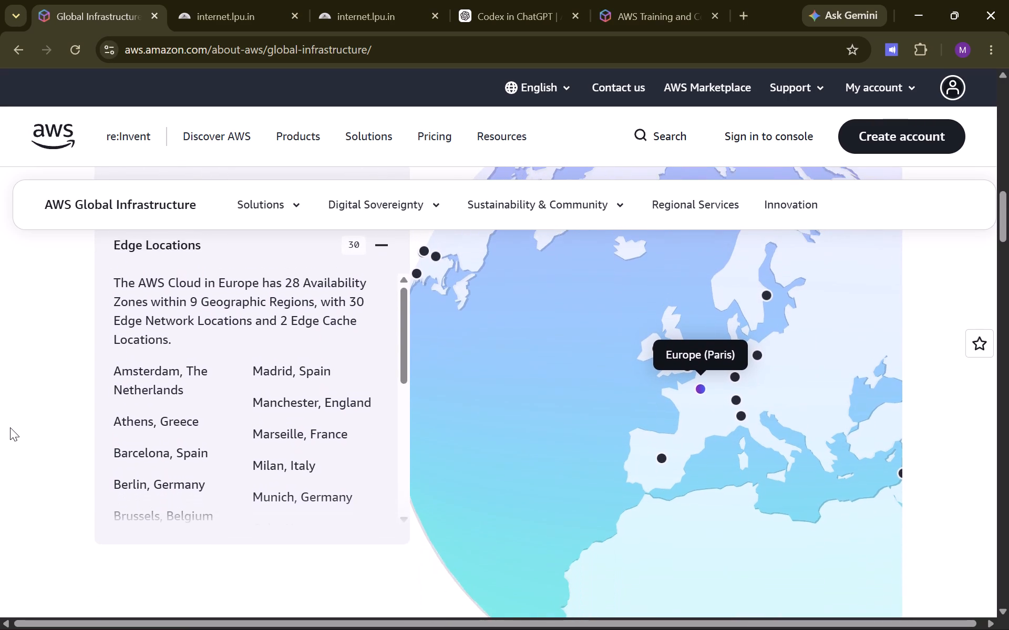
{"action": "scroll", "coordinate": [10, 427], "scroll_direction": "up", "scroll_amount": 1}
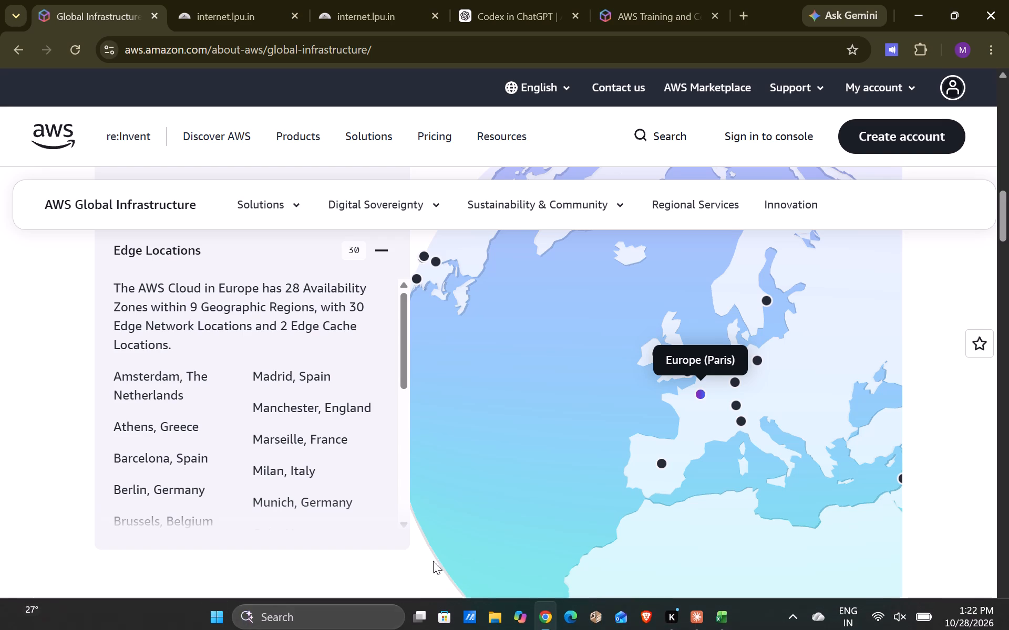
{"action": "left_click", "coordinate": [658, 471]}
{"action": "left_click", "coordinate": [662, 466]}
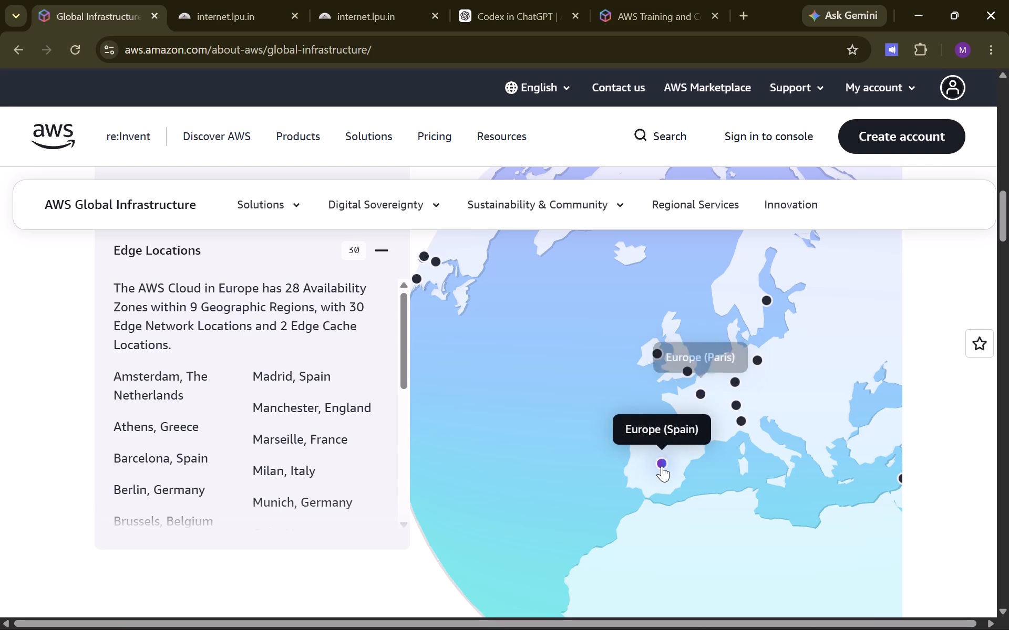
{"action": "scroll", "coordinate": [495, 391], "scroll_direction": "left", "scroll_amount": 3}
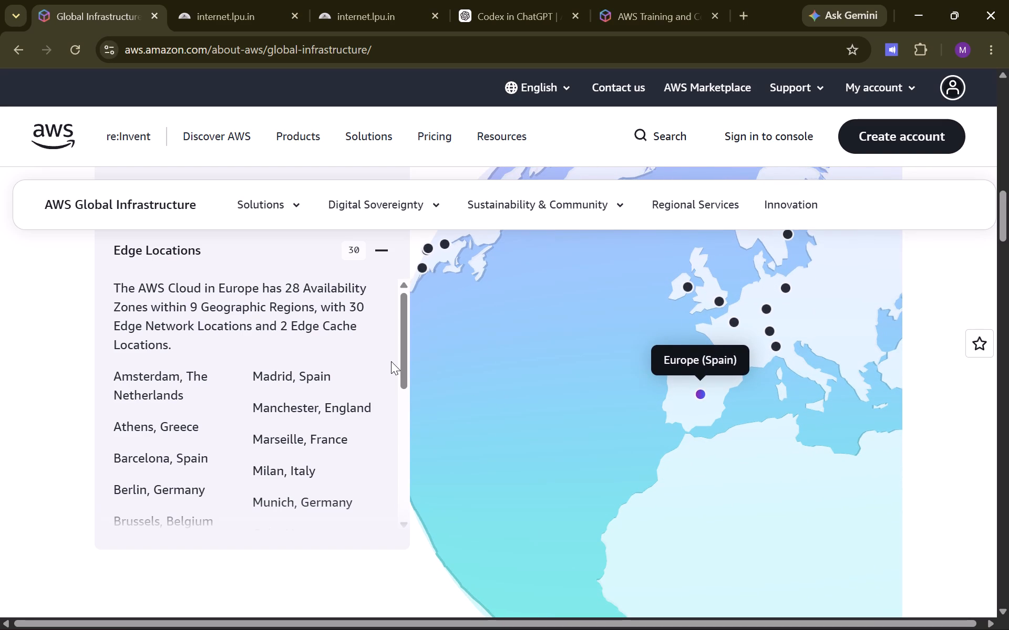
{"action": "scroll", "coordinate": [391, 361], "scroll_direction": "left", "scroll_amount": 1}
Switch back to the region table in Excel.
{"action": "left_click", "coordinate": [719, 616]}
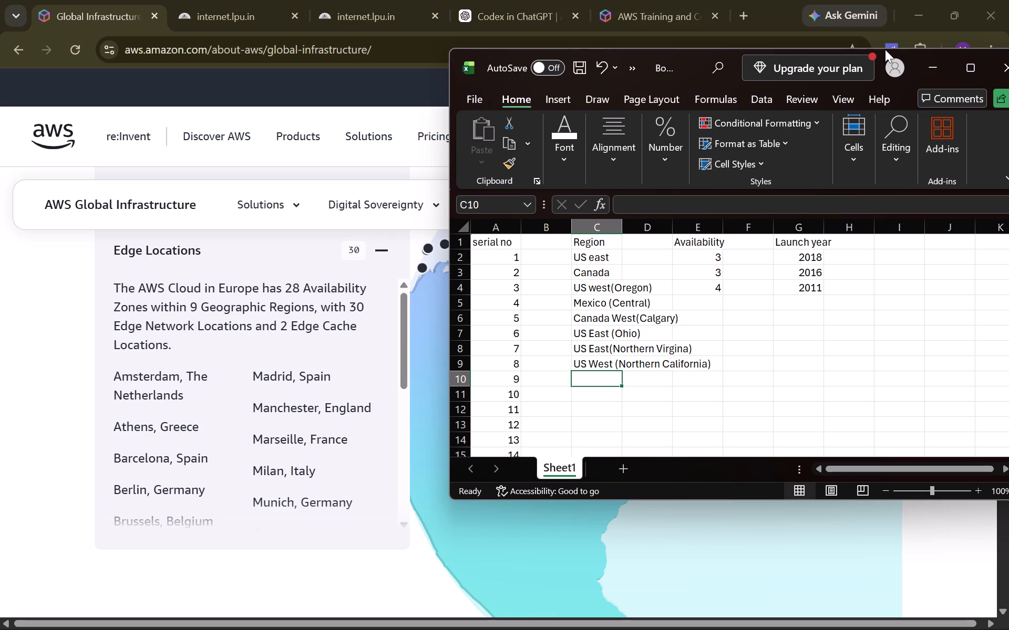
Switch back to the AWS Global Infrastructure page in Chrome and collapse Europe's Edge Locations.
{"action": "left_click", "coordinate": [932, 67]}
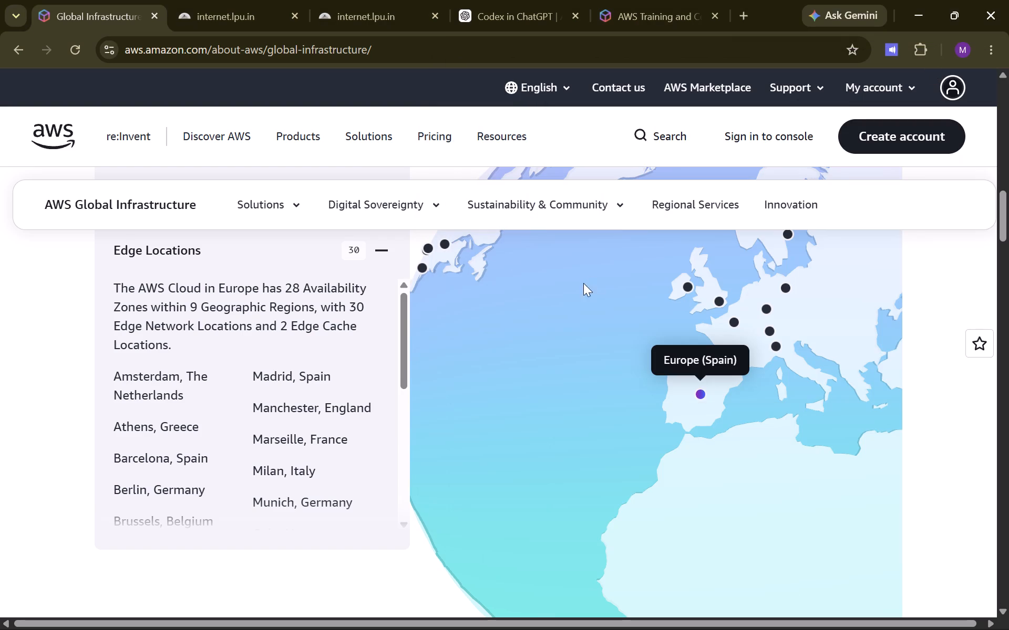
{"action": "left_click", "coordinate": [679, 362]}
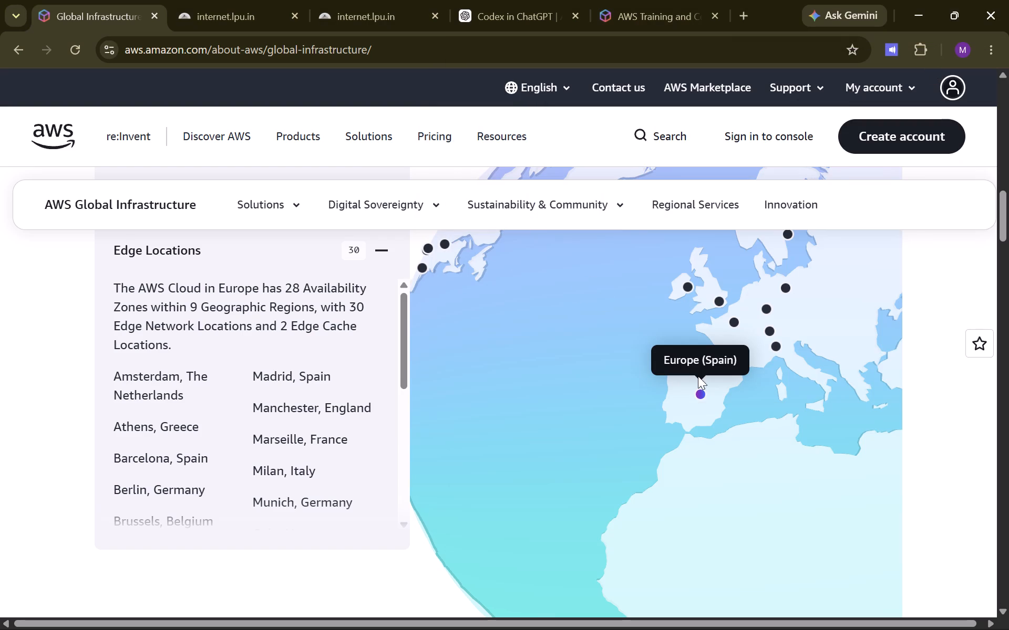
{"action": "left_click", "coordinate": [692, 374]}
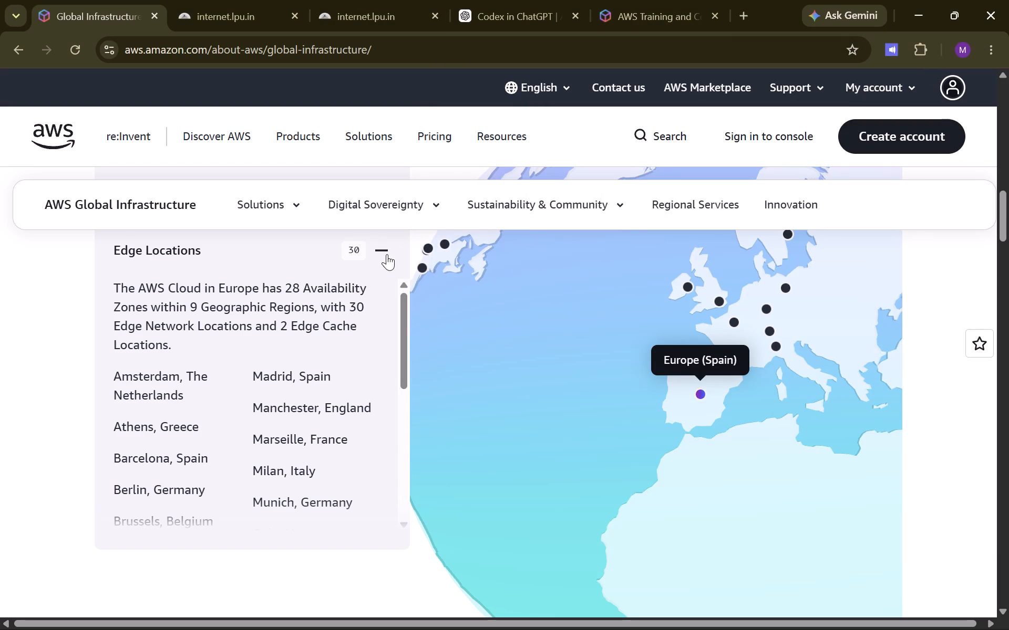
{"action": "left_click", "coordinate": [387, 254]}
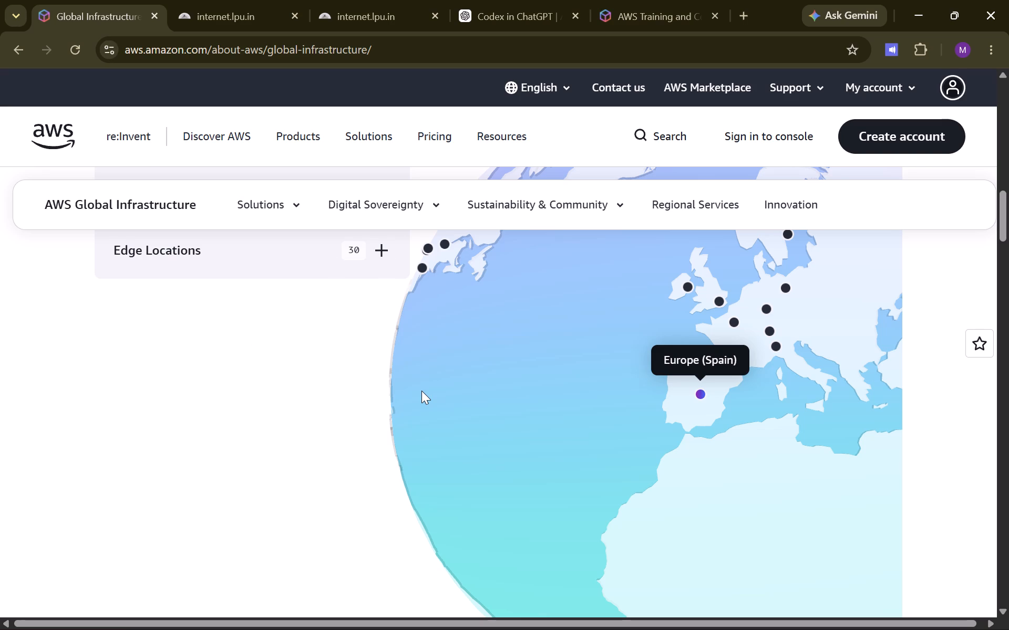
{"action": "scroll", "coordinate": [421, 391], "scroll_direction": "up", "scroll_amount": 1}
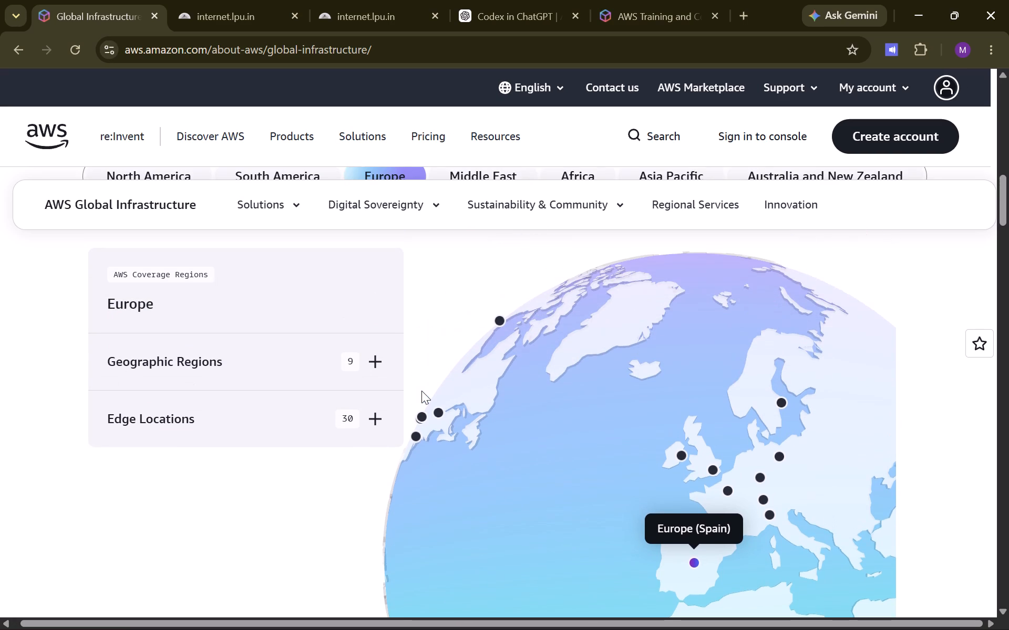
{"action": "scroll", "coordinate": [421, 391], "scroll_direction": "up", "scroll_amount": 1}
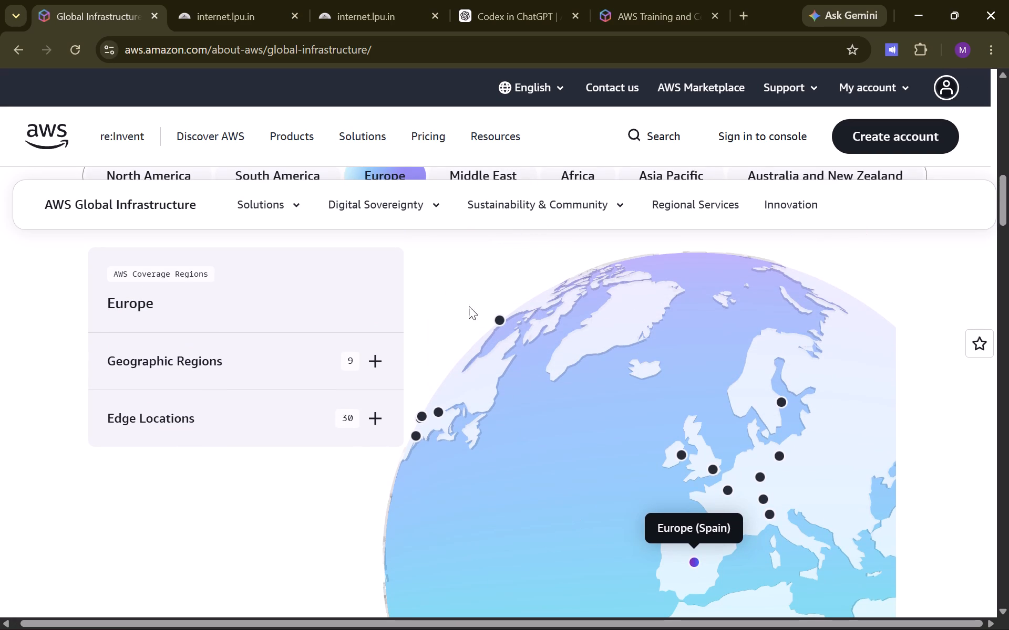
Rotate the globe back to Europe, select Europe (Frankfurt) and expand Europe's Geographic Regions list.
{"action": "left_click", "coordinate": [493, 320]}
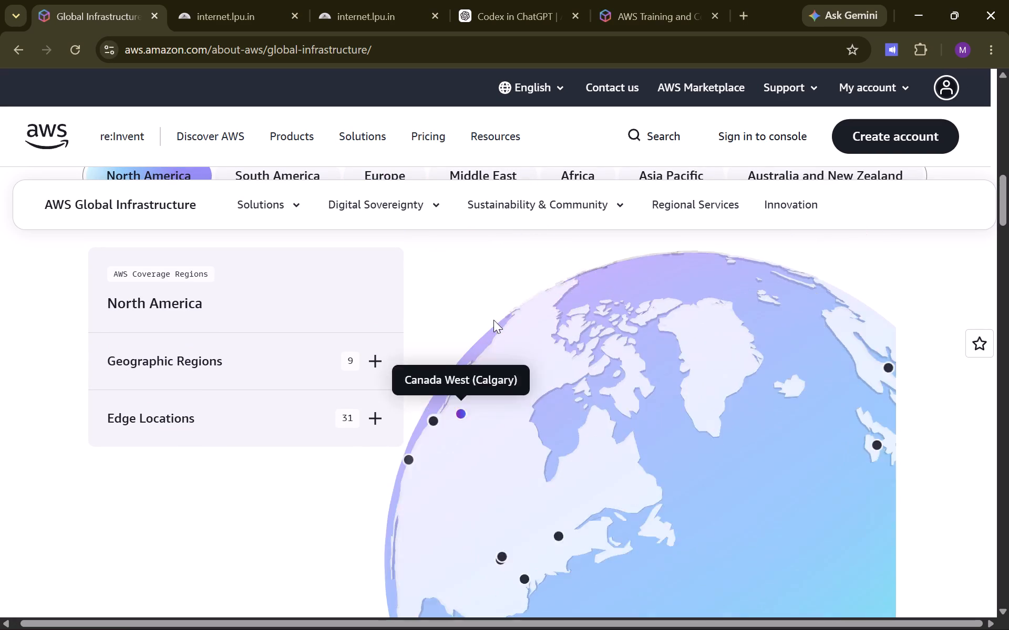
{"action": "left_click_drag", "start_coordinate": [729, 362], "coordinate": [430, 323]}
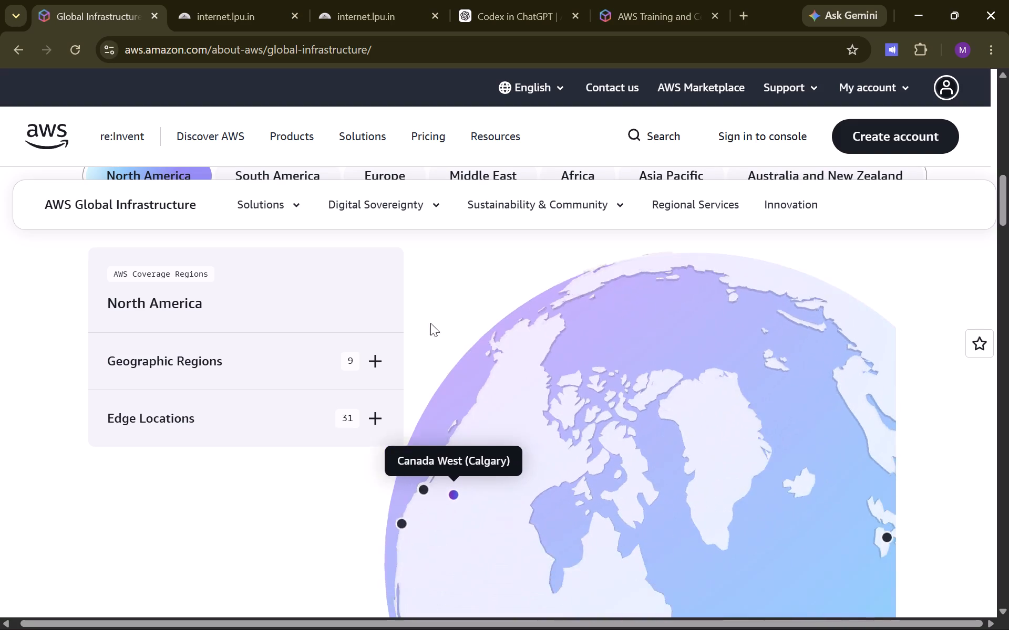
{"action": "left_click_drag", "start_coordinate": [430, 323], "coordinate": [390, 276]}
{"action": "left_click_drag", "start_coordinate": [727, 438], "coordinate": [497, 417]}
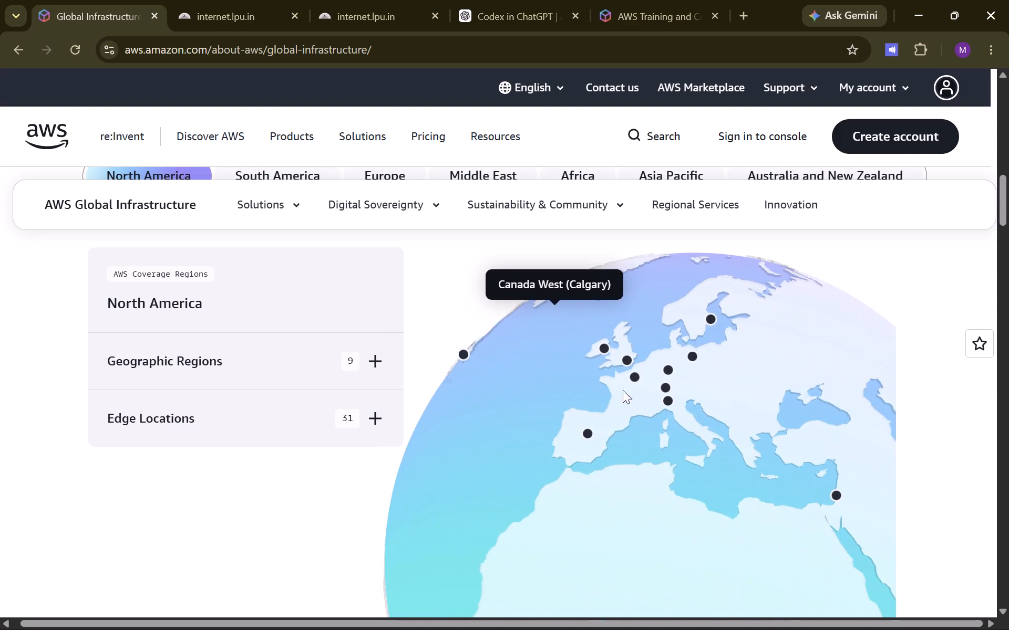
{"action": "left_click", "coordinate": [629, 372]}
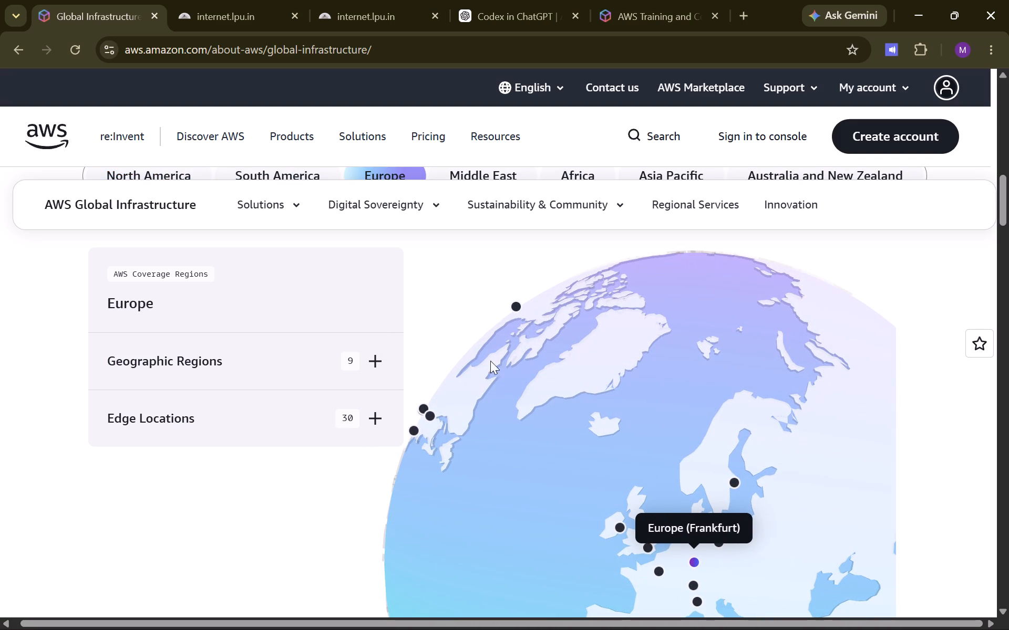
{"action": "left_click", "coordinate": [372, 355]}
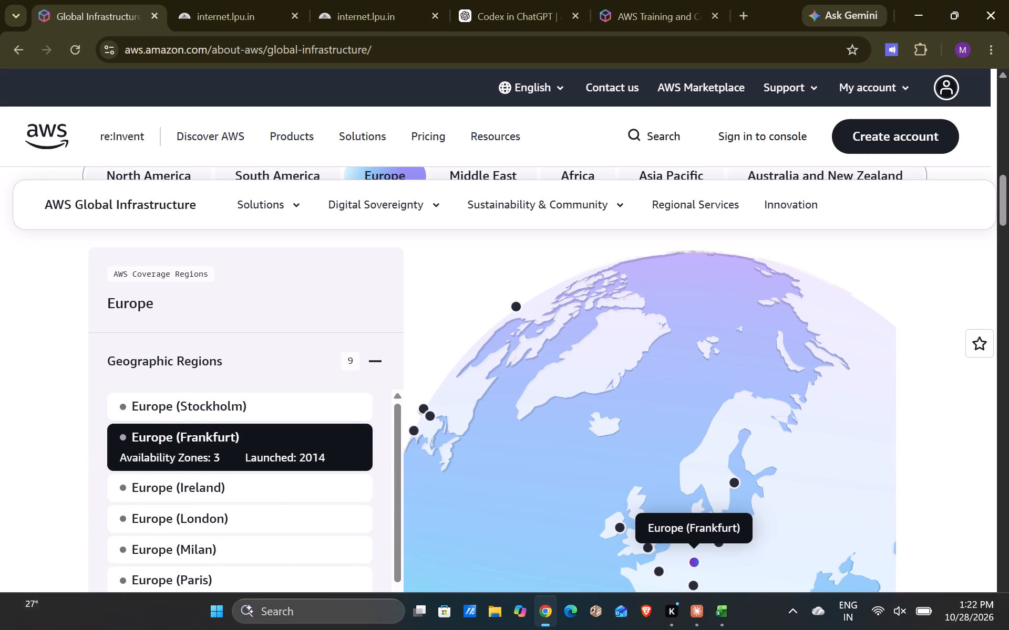
In Excel, clear the US West (Northern California) entry from cell C9 of the Region column.
{"action": "left_click", "coordinate": [734, 614]}
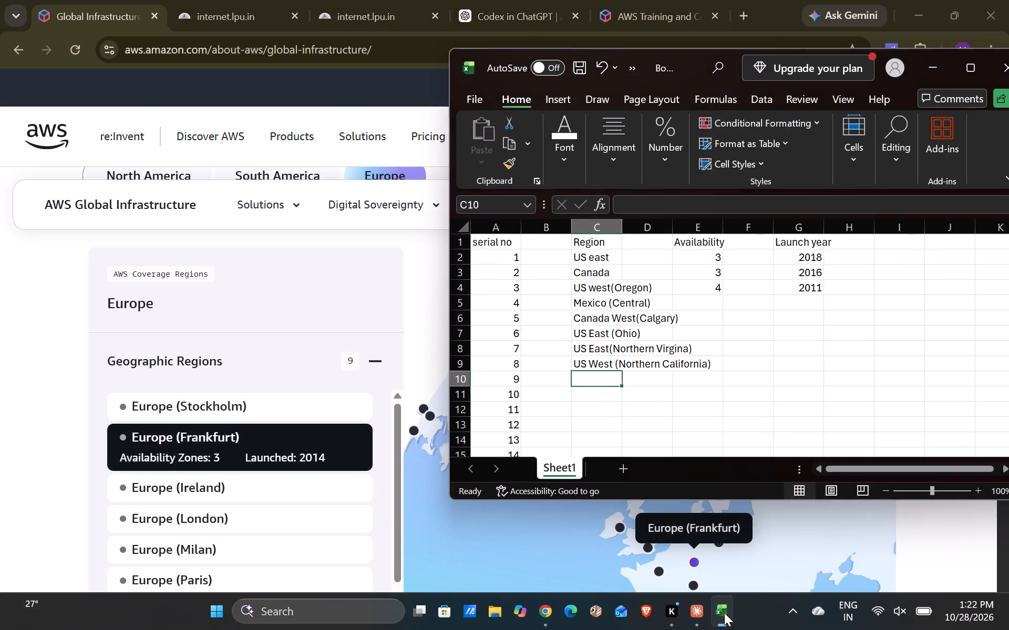
{"action": "left_click", "coordinate": [716, 366]}
{"action": "key", "text": "BackSpace"}
{"action": "key", "text": "BackSpace"}
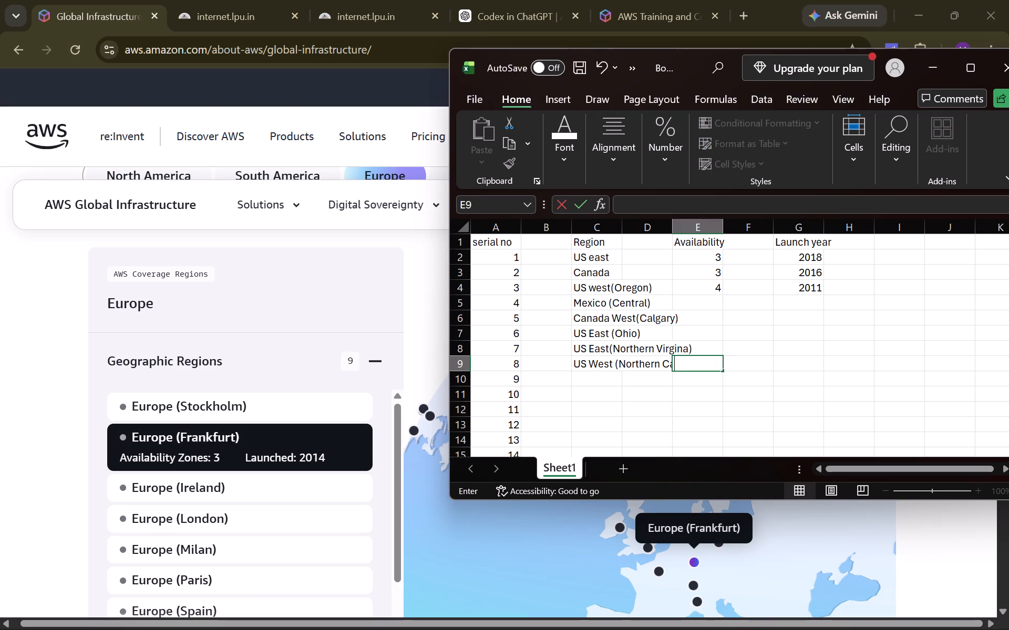
{"action": "key", "text": "BackSpace"}
{"action": "left_click", "coordinate": [634, 367]}
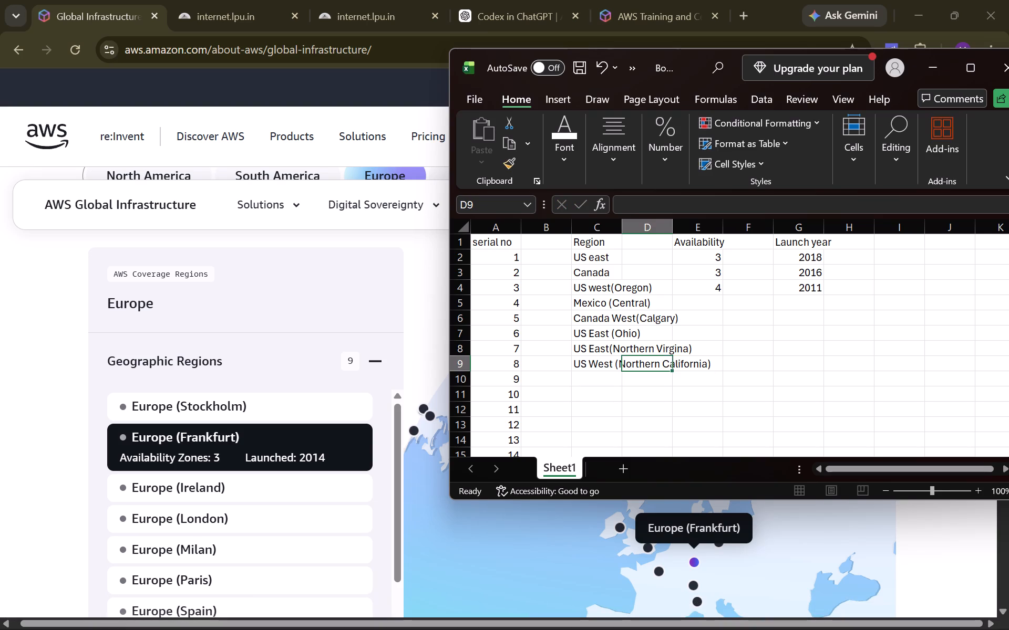
{"action": "key", "text": "BackSpace"}
{"action": "key", "text": "Left"}
{"action": "key", "text": "BackSpace"}
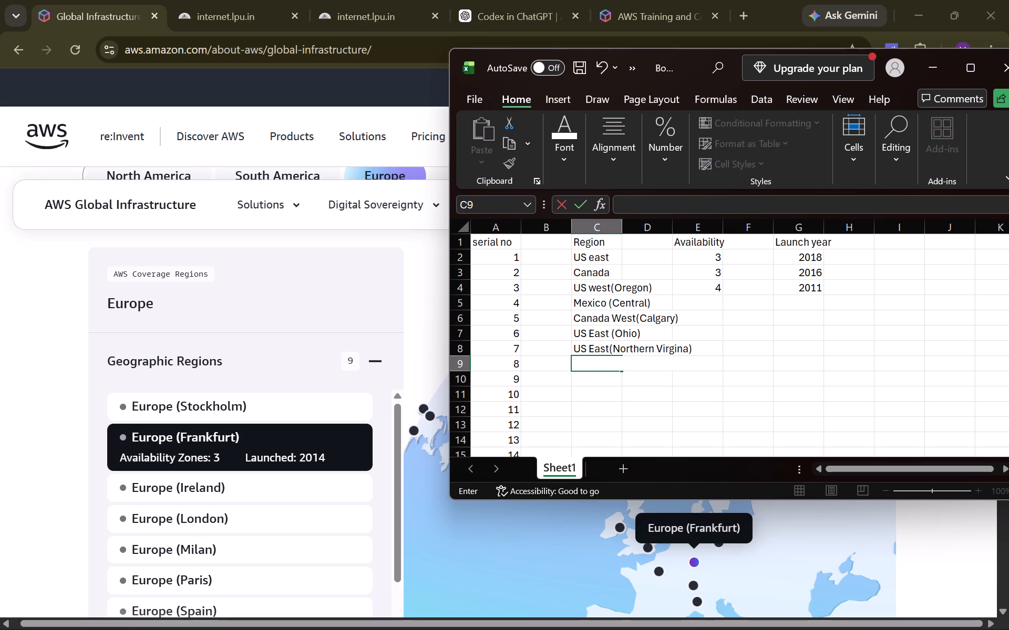
Clear the US East (Northern Virginia) and US East (Ohio) entries from cells C8 and C7.
{"action": "left_click", "coordinate": [684, 352]}
{"action": "key", "text": "BackSpace"}
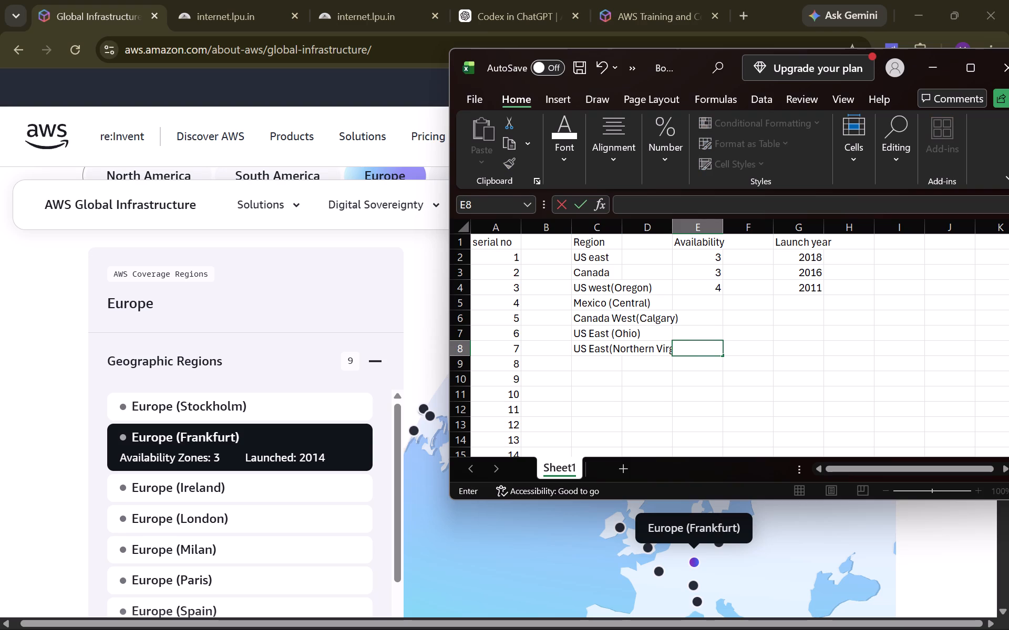
{"action": "key", "text": "Left"}
{"action": "key", "text": "BackSpace"}
{"action": "key", "text": "Left"}
{"action": "key", "text": "BackSpace"}
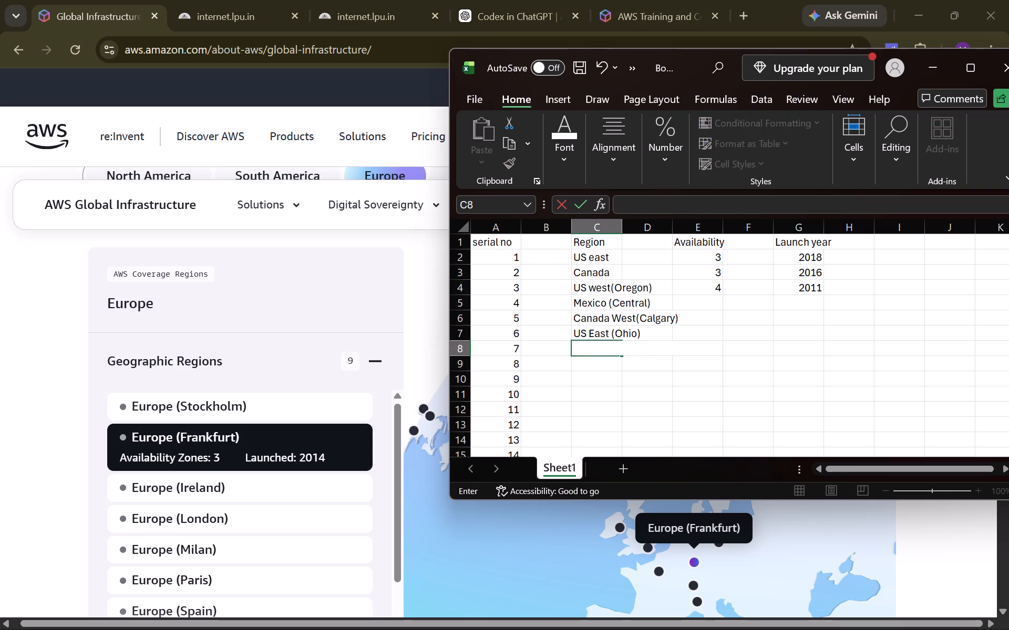
{"action": "left_click", "coordinate": [615, 336]}
{"action": "key", "text": "BackSpace"}
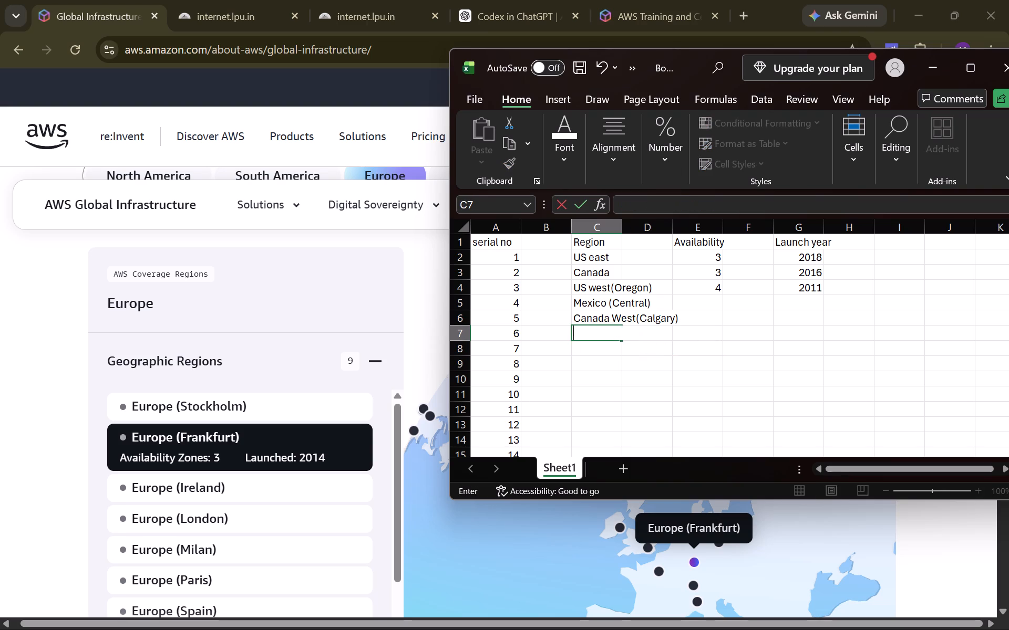
Replace the Canada West (Calgary) entry in cell C6 with Europe(Stockholm).
{"action": "left_click", "coordinate": [627, 322]}
{"action": "key", "text": "BackSpace"}
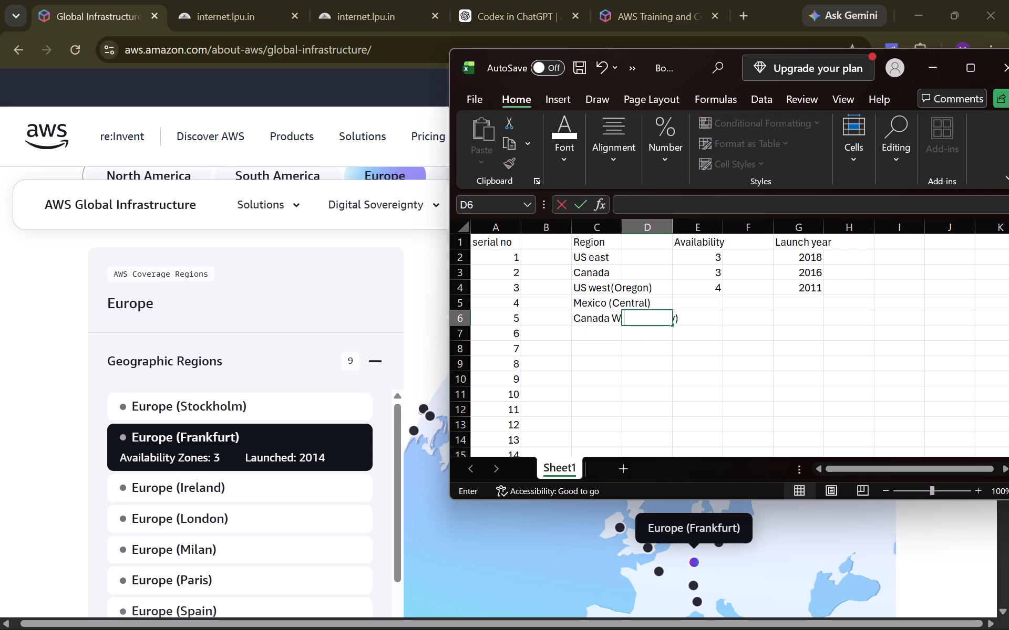
{"action": "key", "text": "Left"}
{"action": "key", "text": "BackSpace"}
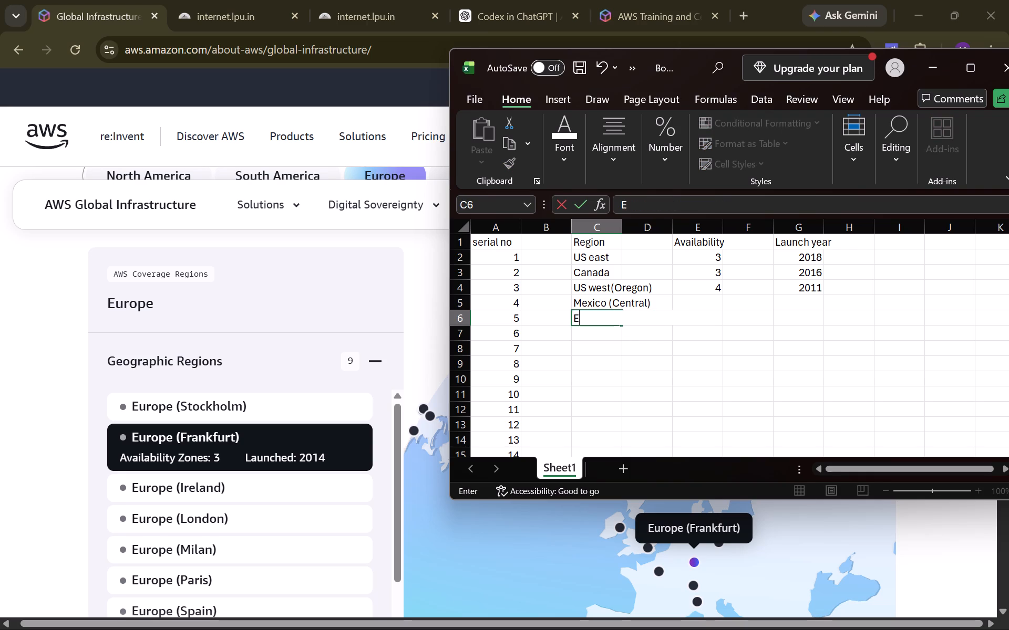
{"action": "type", "text": "urope"}
{"action": "key", "text": "shift+parenleft"}
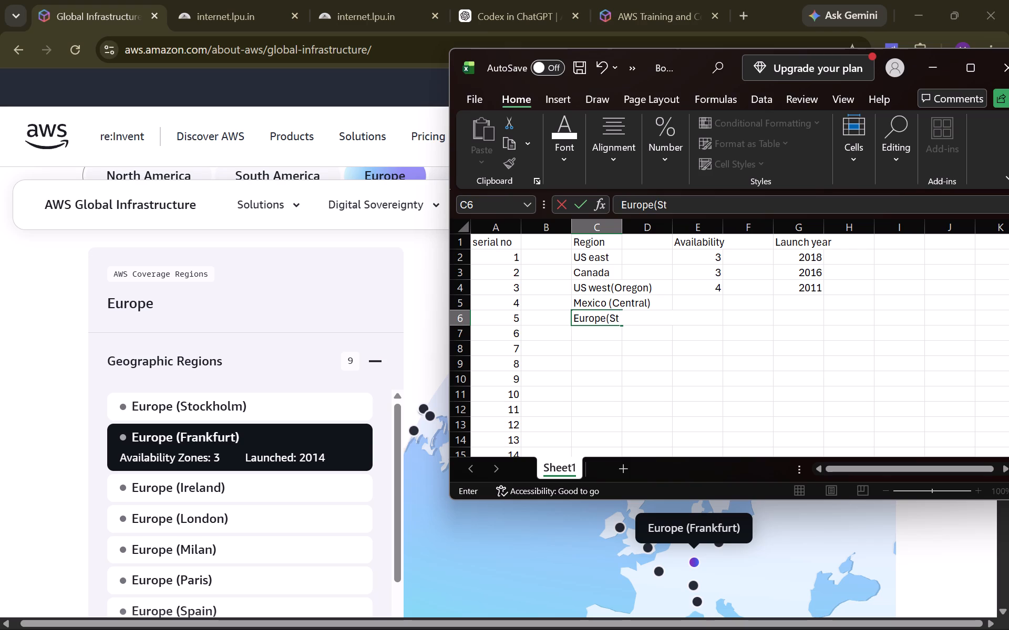
{"action": "type", "text": "holm"}
{"action": "key", "text": "shift+parenright"}
Enter Europe(Stockholm) in cell C7 as the region for serial number 6.
{"action": "key", "text": "Right"}
{"action": "key", "text": "Down"}
{"action": "key", "text": "Down"}
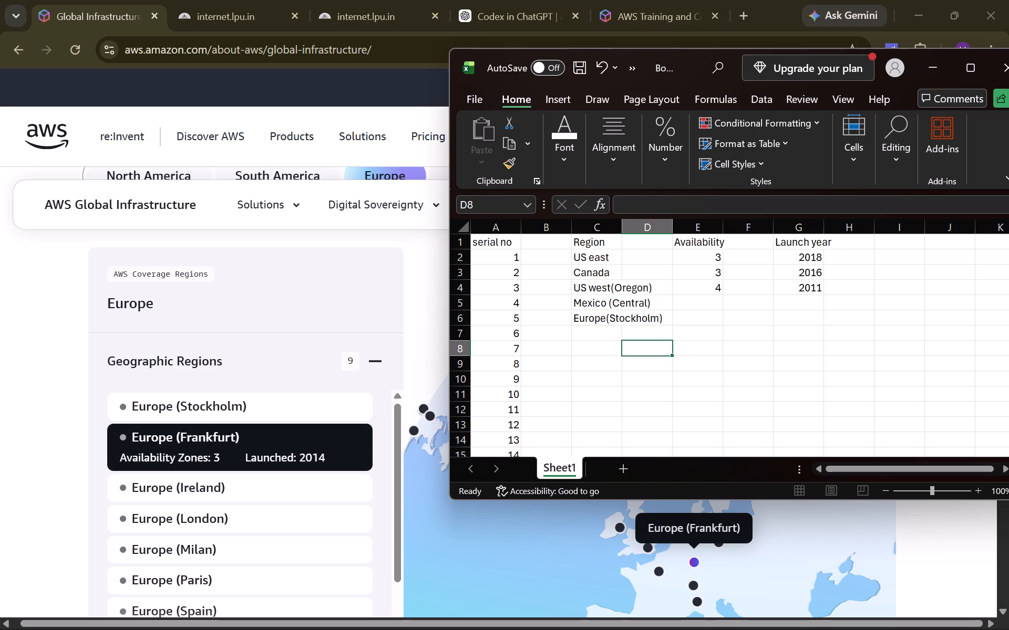
{"action": "key", "text": "Left"}
{"action": "key", "text": "Up"}
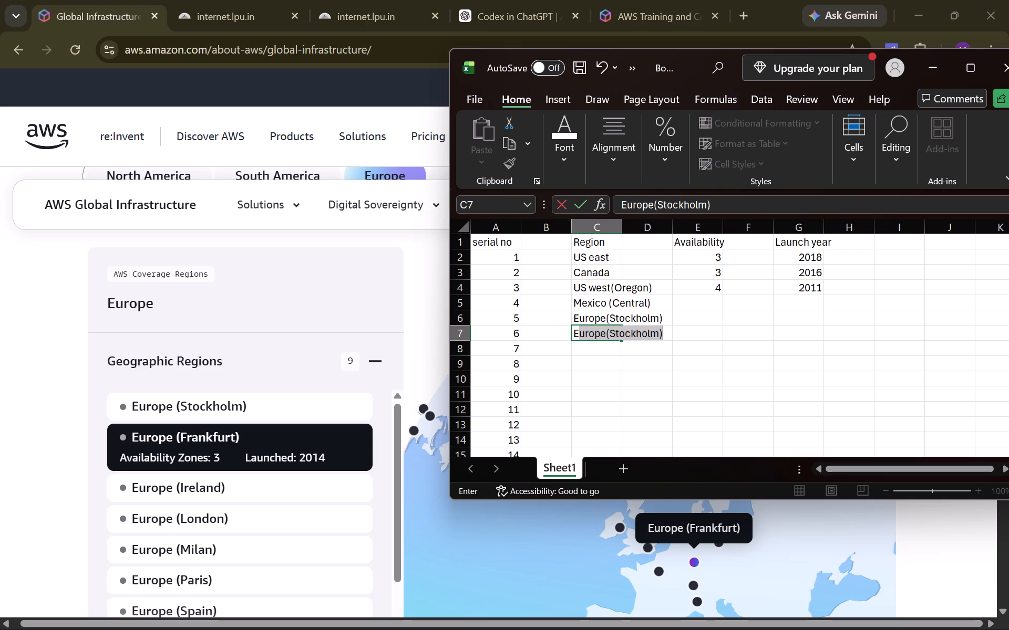
{"action": "key", "text": "u"}
{"action": "key", "text": "Return"}
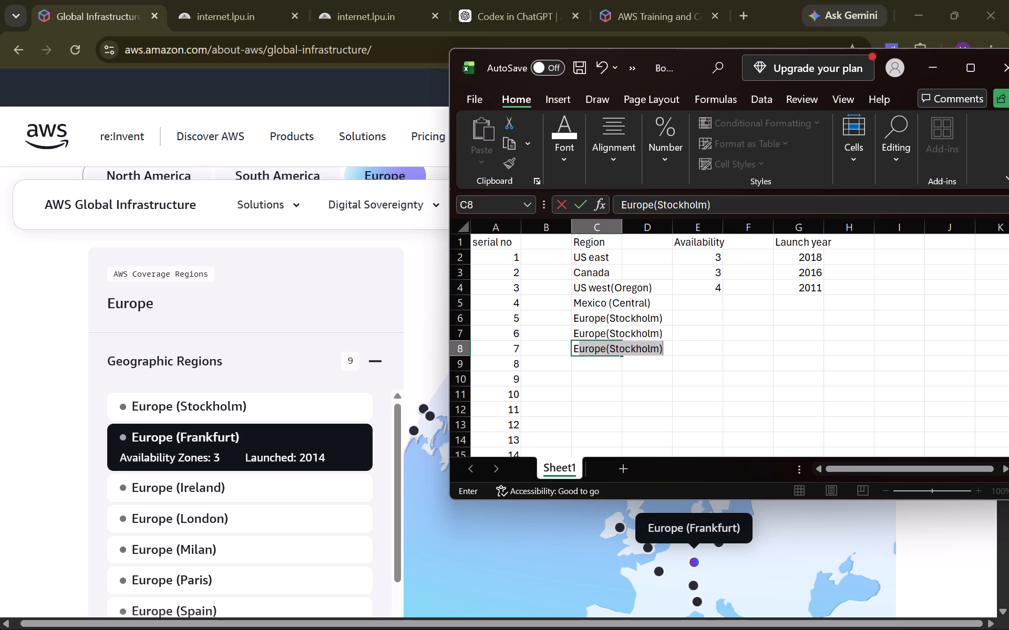
Enter Europe(Milan) in cell C8 as the region for serial number 7.
{"action": "type", "text": "urope"}
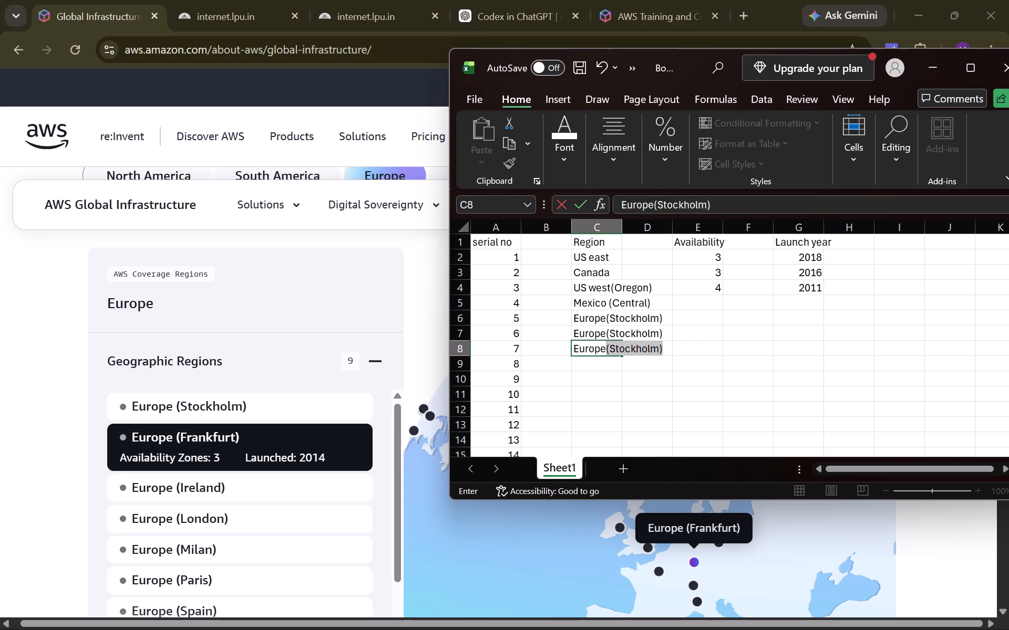
{"action": "key", "text": "shift+parenleft"}
{"action": "key", "text": "m"}
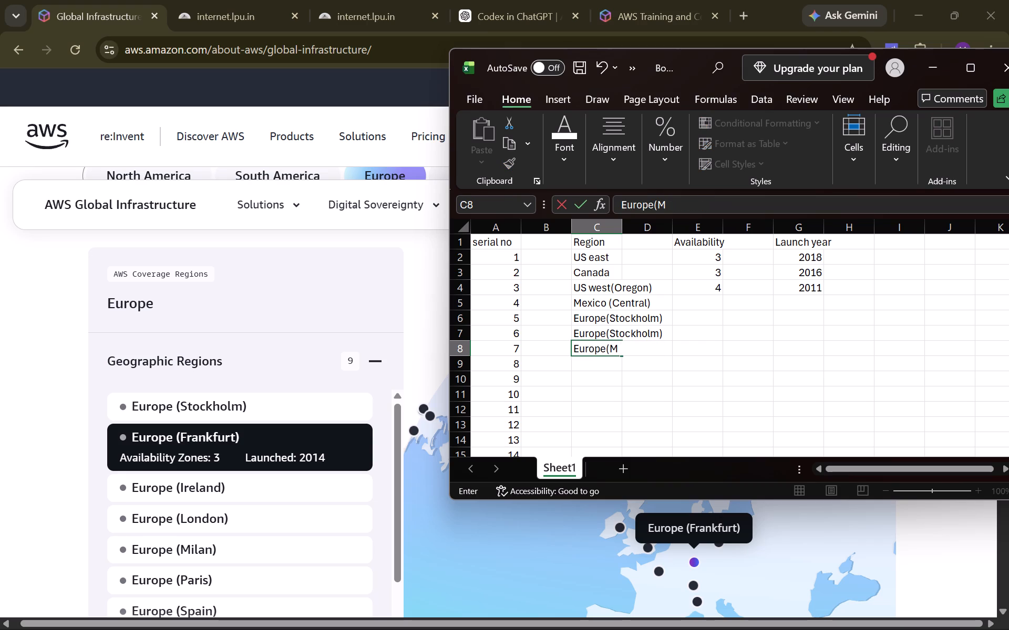
{"action": "key", "text": "shift+parenright"}
{"action": "key", "text": "Down"}
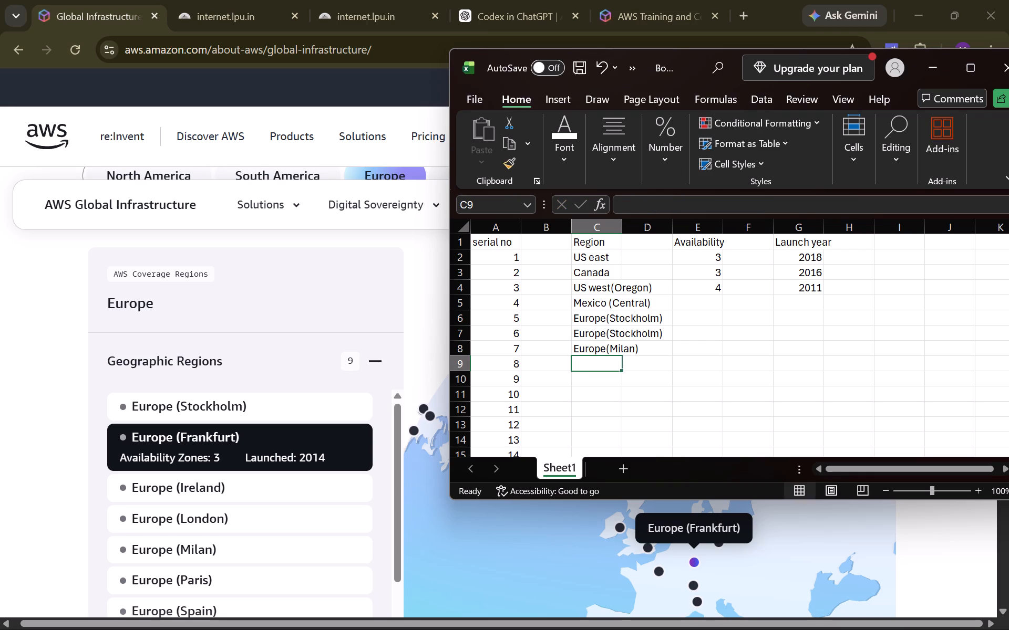
Enter Europe(Spain) in cell C9 as the region for serial number 8.
{"action": "type", "text": "urop"}
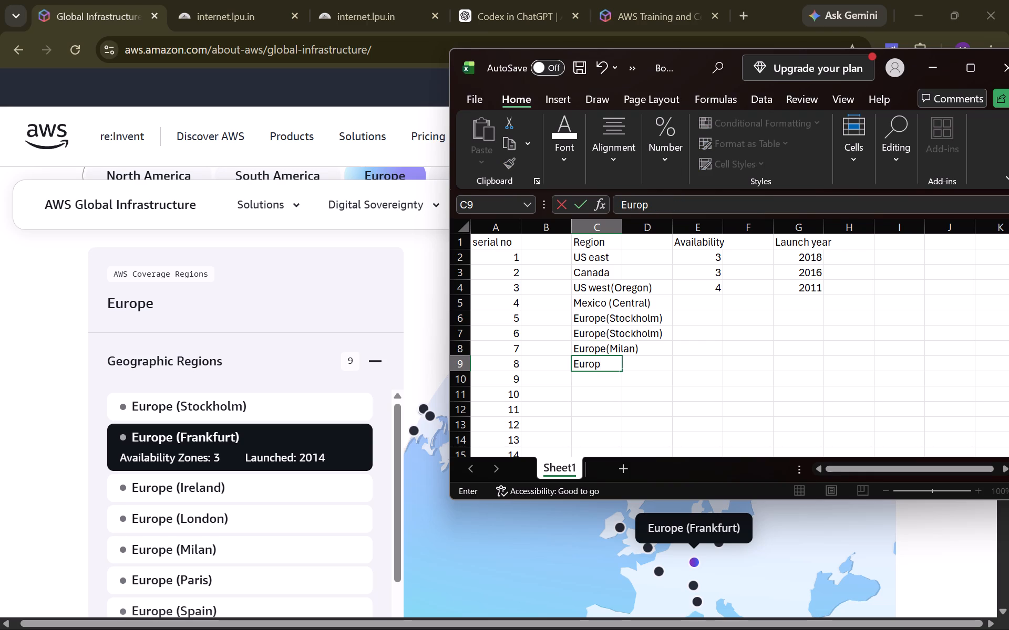
{"action": "key", "text": "e"}
{"action": "key", "text": "shift+parenleft"}
{"action": "type", "text": "ondon"}
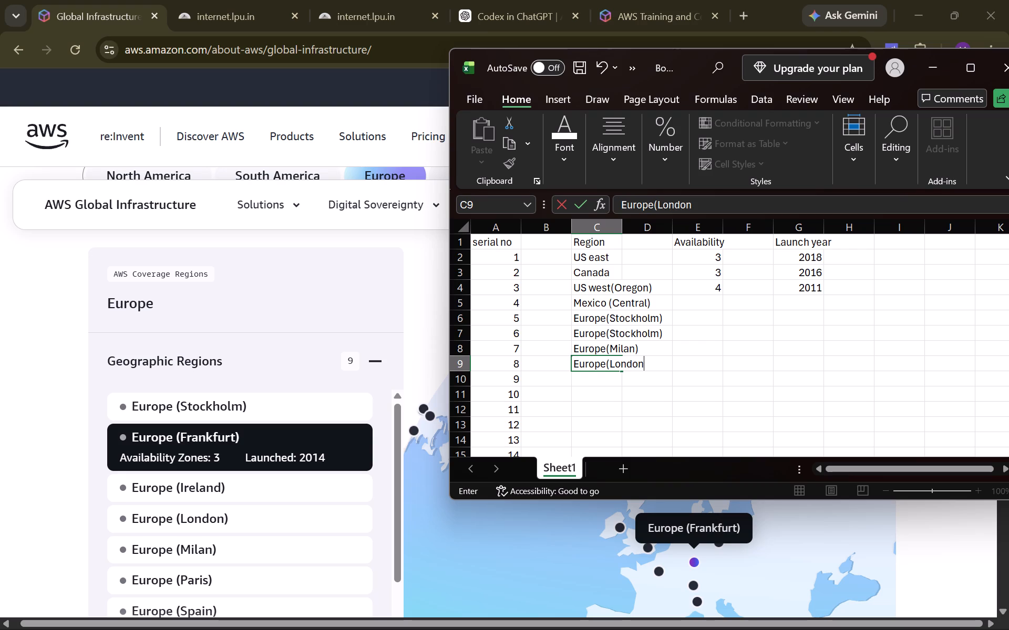
{"action": "key", "text": "BackSpace"}
{"action": "key", "text": "BackSpace"}
{"action": "key", "text": "BackSpace"}
{"action": "key", "text": "BackSpace"}
{"action": "key", "text": "BackSpace"}
{"action": "key", "text": "BackSpace"}
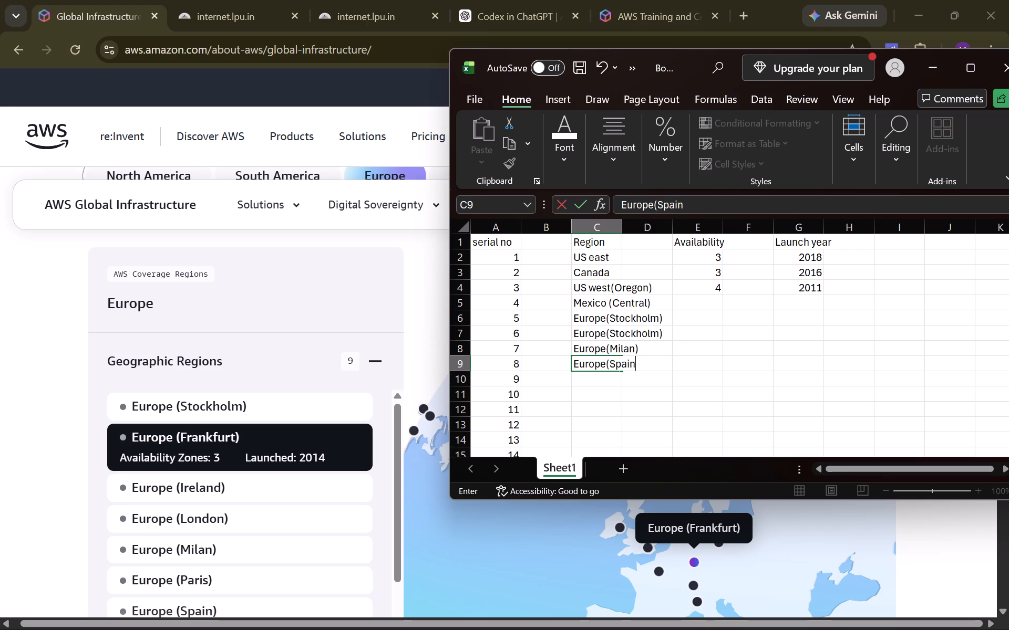
{"action": "key", "text": "shift+parenright"}
Look up Europe (Ireland) on the AWS page and replace the duplicate Stockholm entry in cell C7 with Europe(Ireland).
{"action": "scroll", "coordinate": [187, 510], "scroll_direction": "down", "scroll_amount": 6}
{"action": "scroll", "coordinate": [285, 537], "scroll_direction": "down", "scroll_amount": 3}
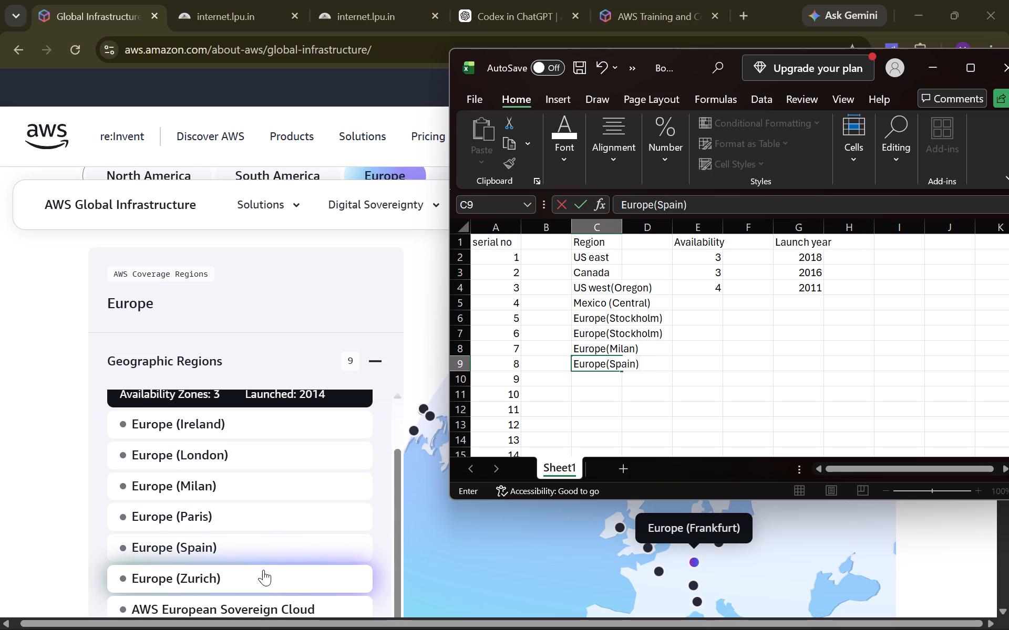
{"action": "left_click", "coordinate": [252, 413]}
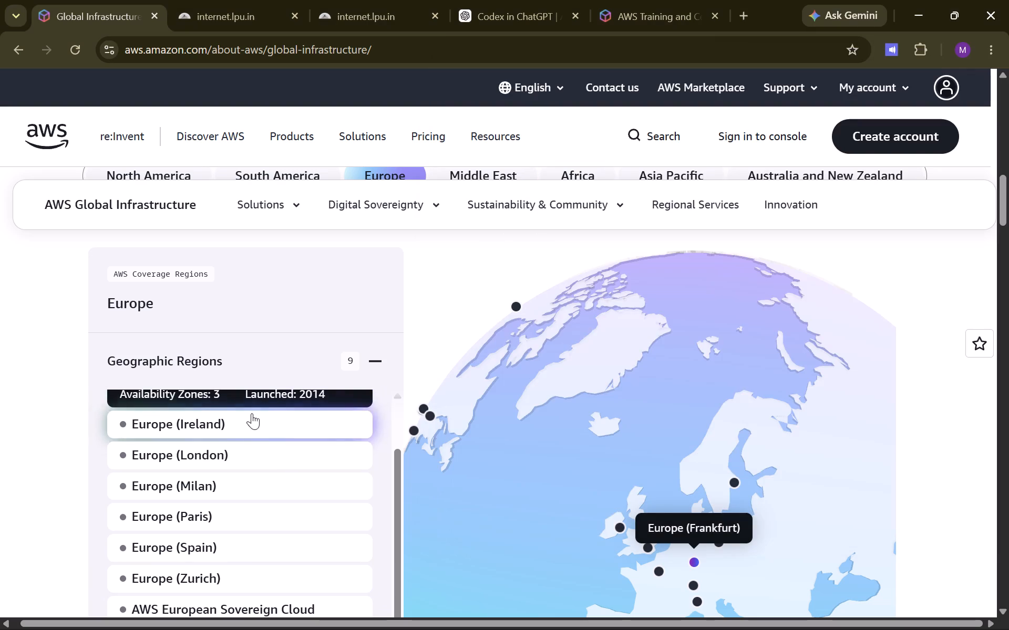
{"action": "left_click", "coordinate": [723, 611]}
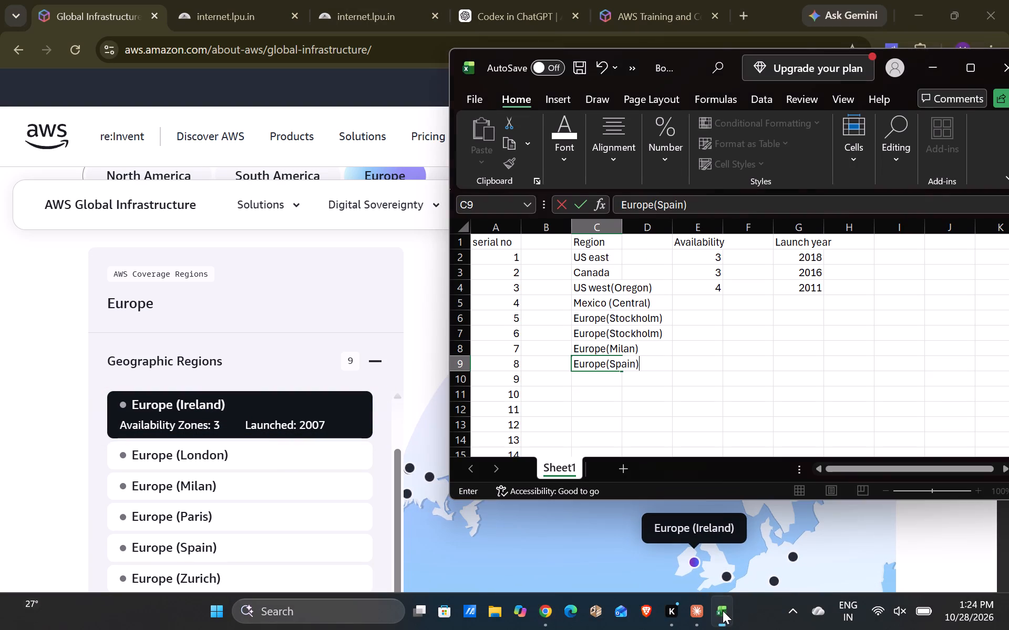
{"action": "left_click", "coordinate": [660, 339]}
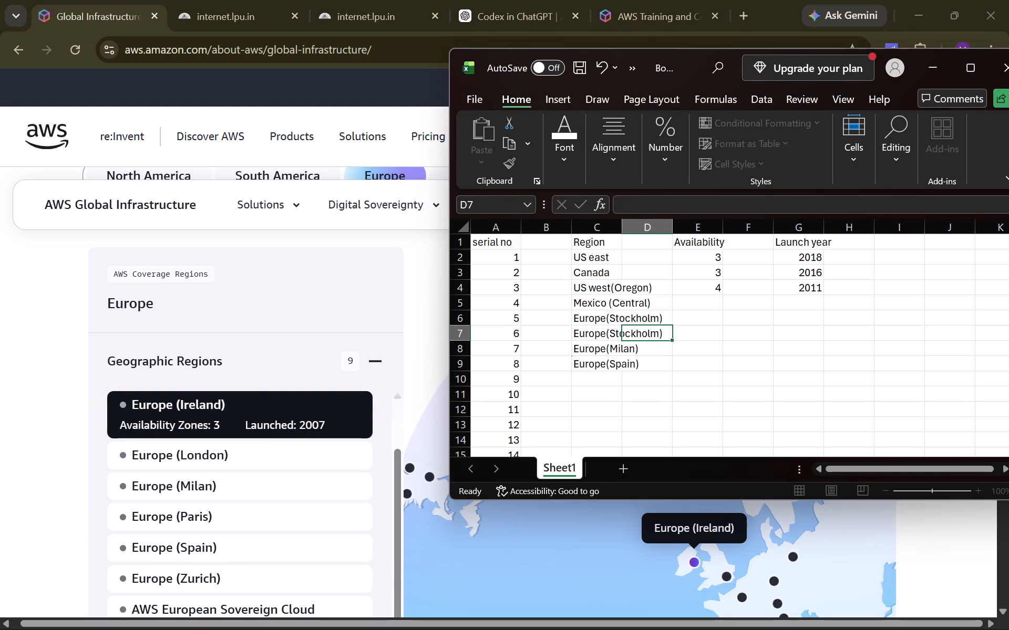
{"action": "key", "text": "BackSpace"}
{"action": "key", "text": "BackSpace"}
{"action": "key", "text": "Left"}
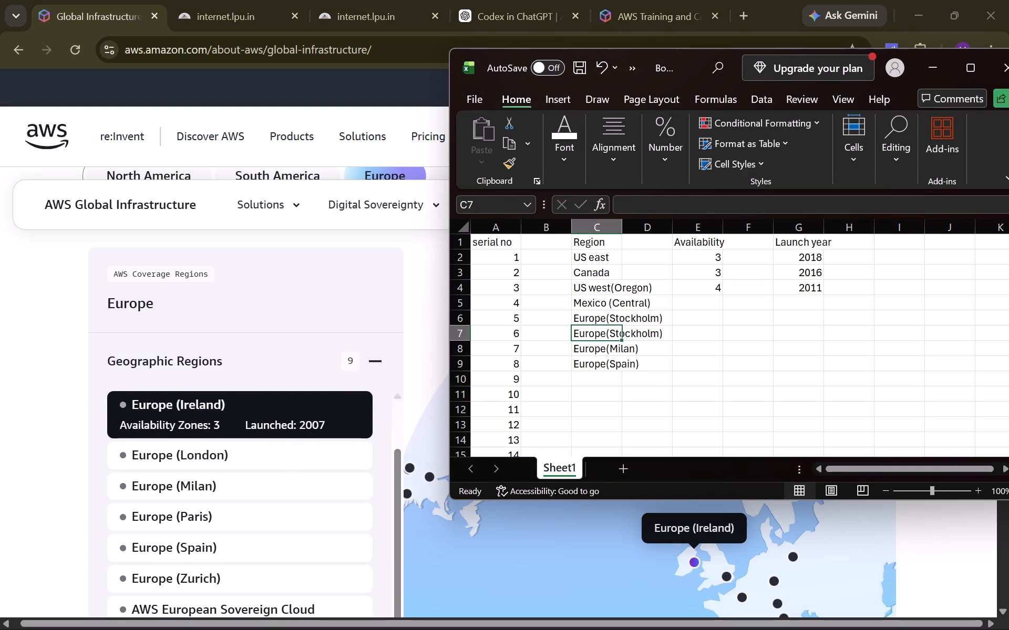
{"action": "key", "text": "BackSpace"}
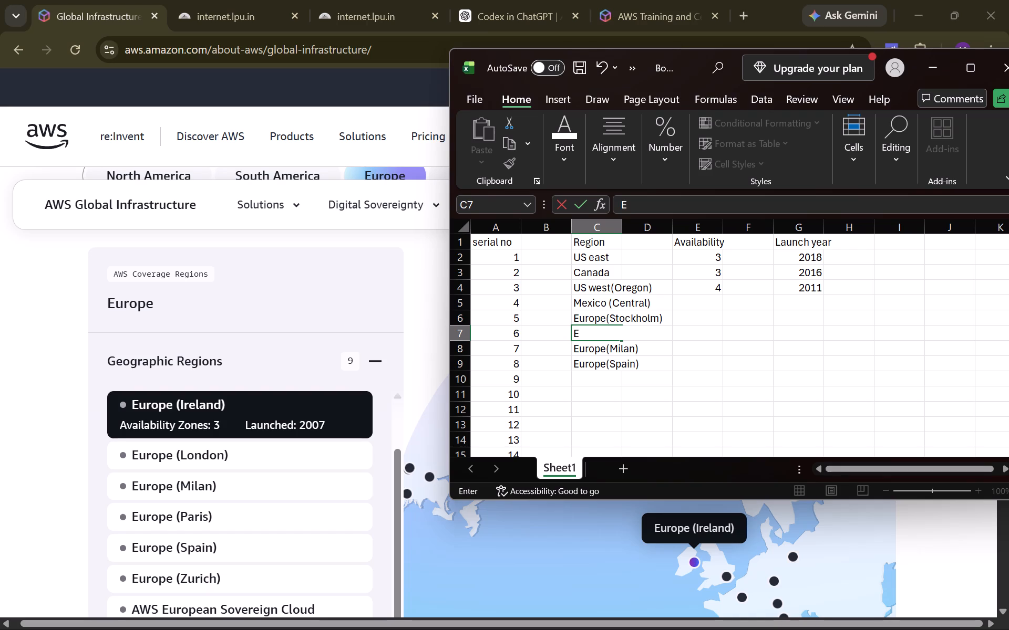
{"action": "type", "text": "urope"}
{"action": "key", "text": "shift+parenleft"}
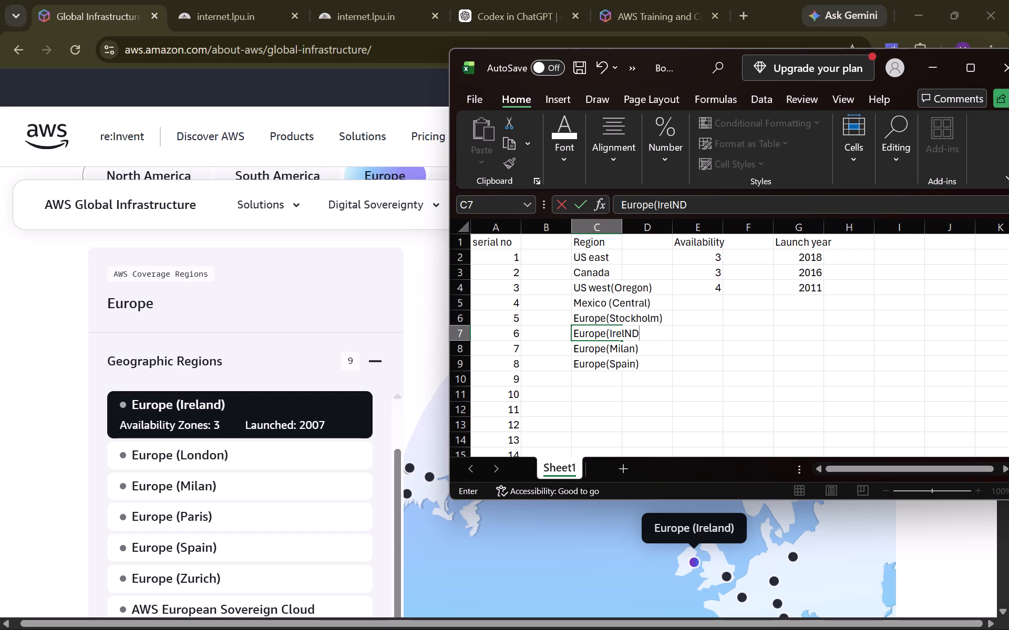
{"action": "key", "text": "BackSpace"}
{"action": "key", "text": "BackSpace"}
{"action": "type", "text": "and"}
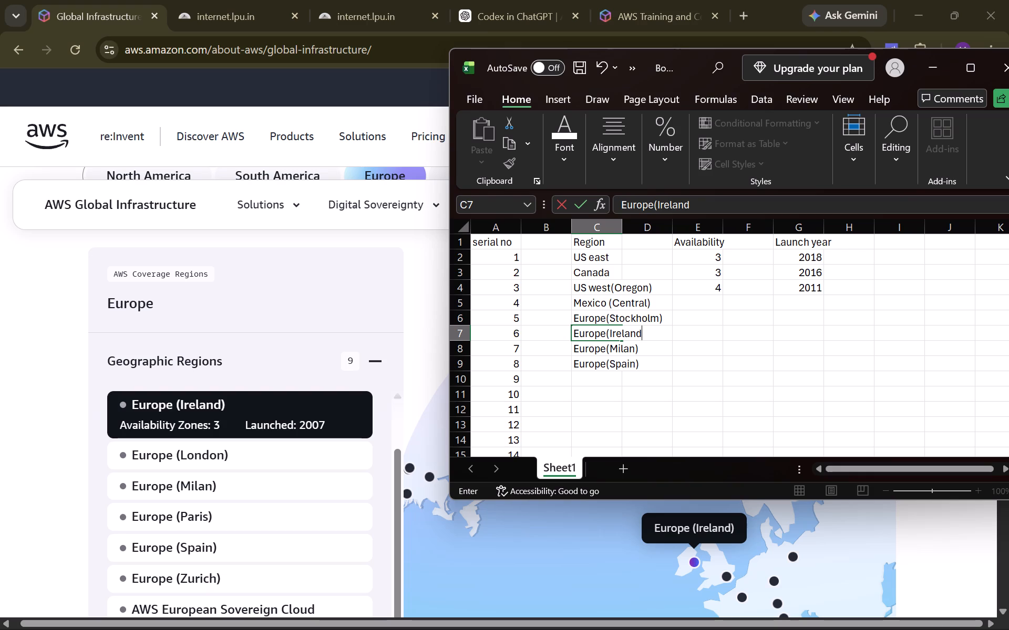
{"action": "key", "text": "shift+parenright"}
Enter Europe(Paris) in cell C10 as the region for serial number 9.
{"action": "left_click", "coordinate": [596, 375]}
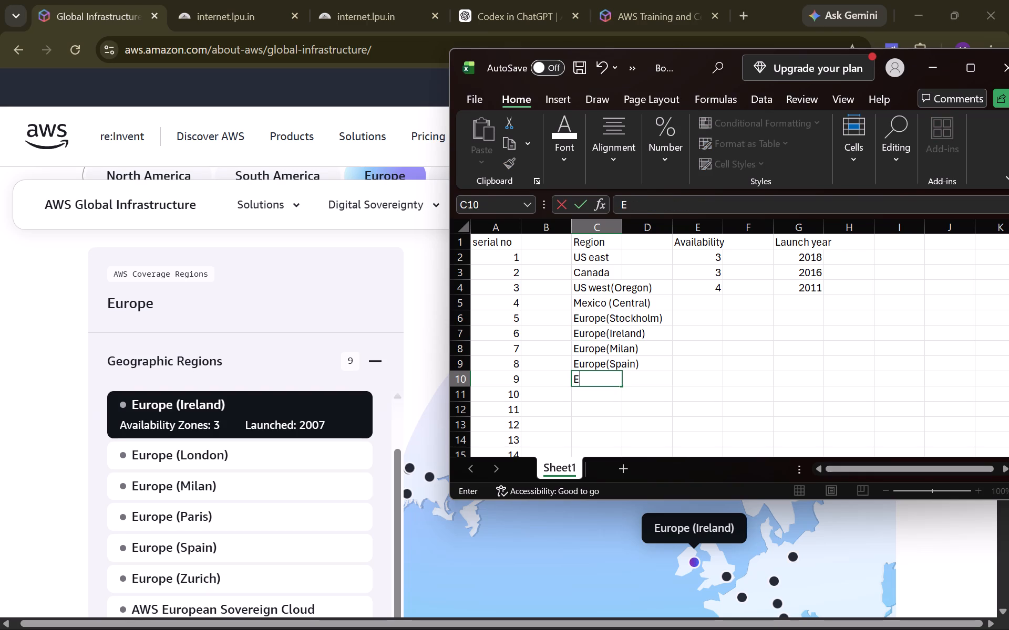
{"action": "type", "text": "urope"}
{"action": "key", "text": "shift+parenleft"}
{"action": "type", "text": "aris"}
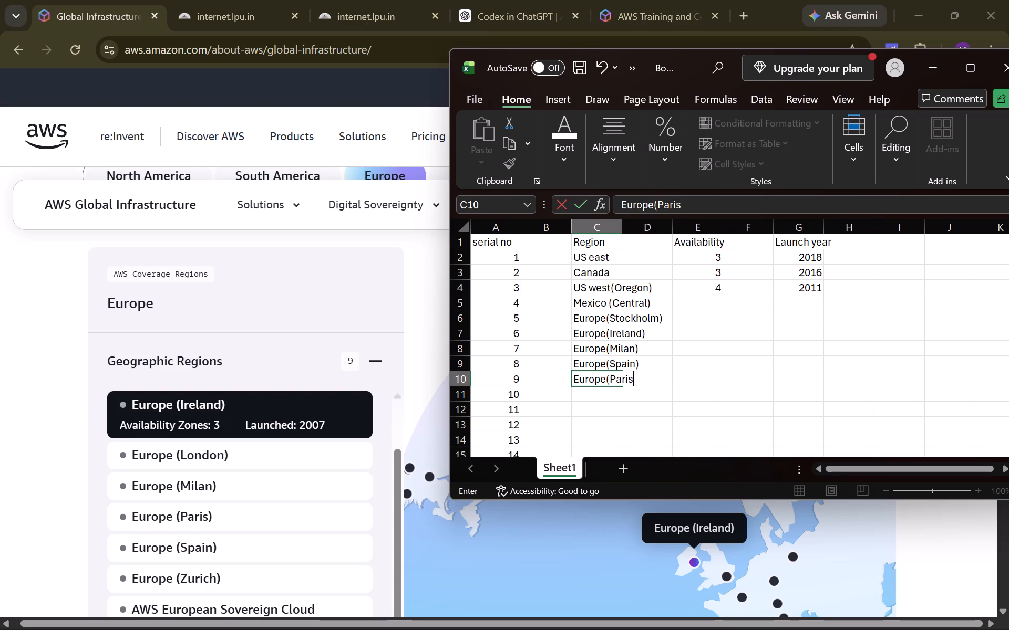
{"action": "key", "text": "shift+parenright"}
Enter 3 in cell E7 as the availability zone count for Europe(Ireland).
{"action": "left_click", "coordinate": [694, 304]}
{"action": "left_click", "coordinate": [694, 319]}
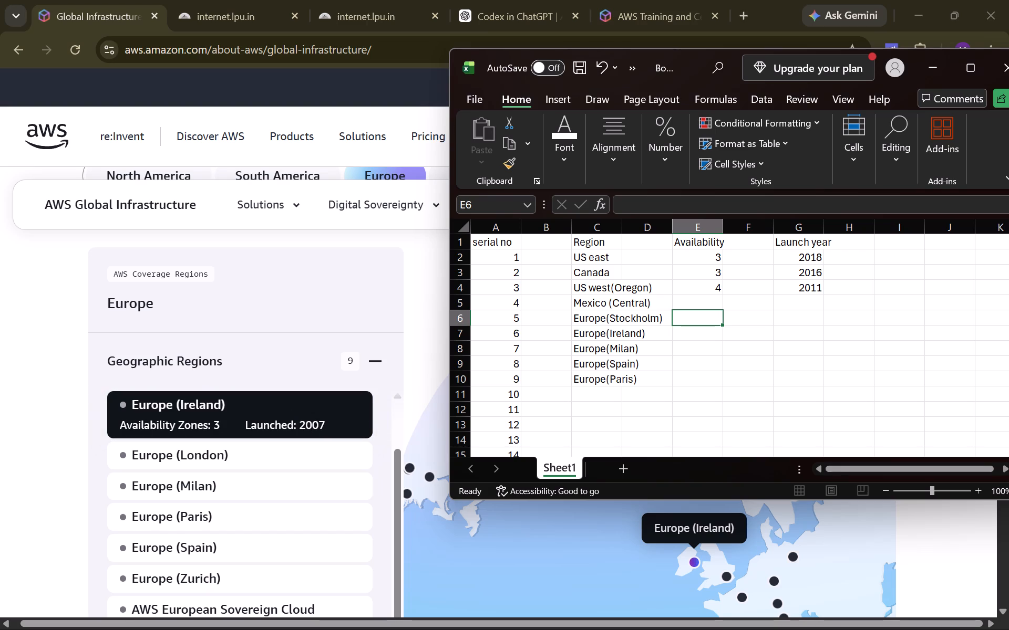
{"action": "left_click", "coordinate": [694, 335]}
{"action": "key", "text": "3"}
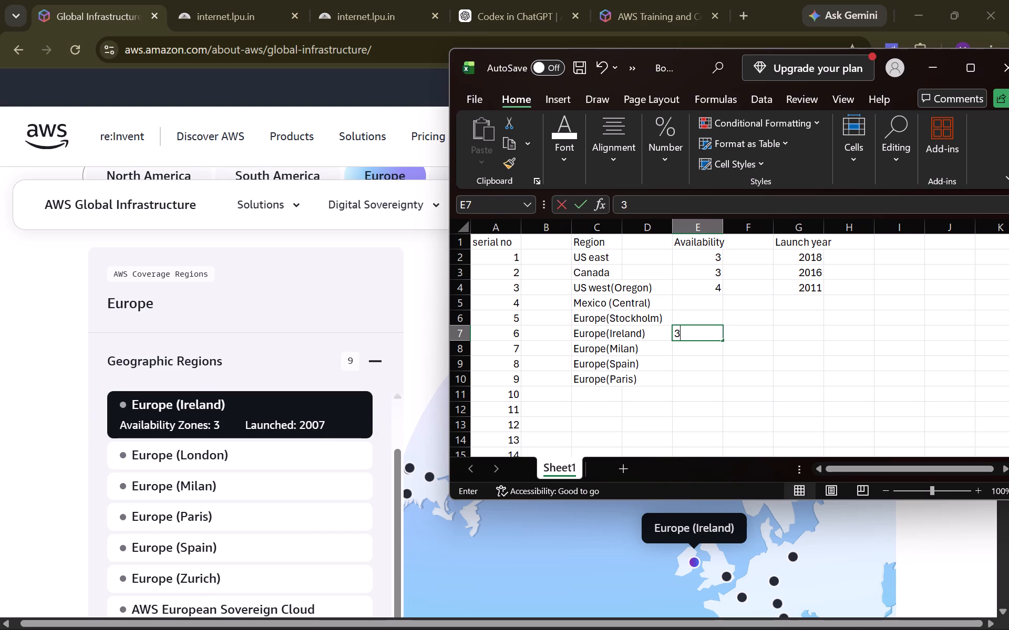
{"action": "left_click", "coordinate": [797, 337]}
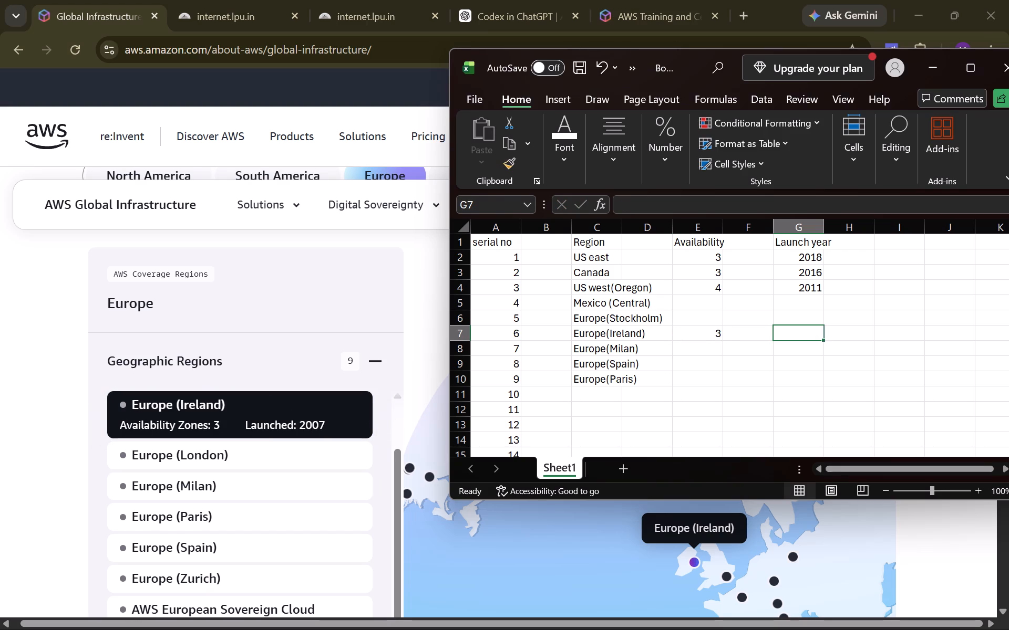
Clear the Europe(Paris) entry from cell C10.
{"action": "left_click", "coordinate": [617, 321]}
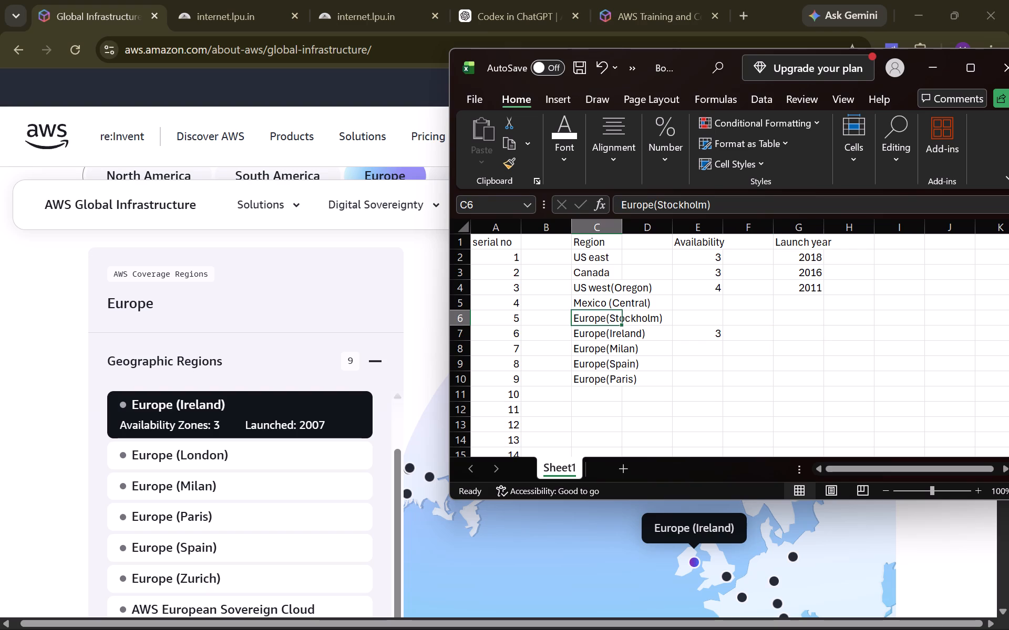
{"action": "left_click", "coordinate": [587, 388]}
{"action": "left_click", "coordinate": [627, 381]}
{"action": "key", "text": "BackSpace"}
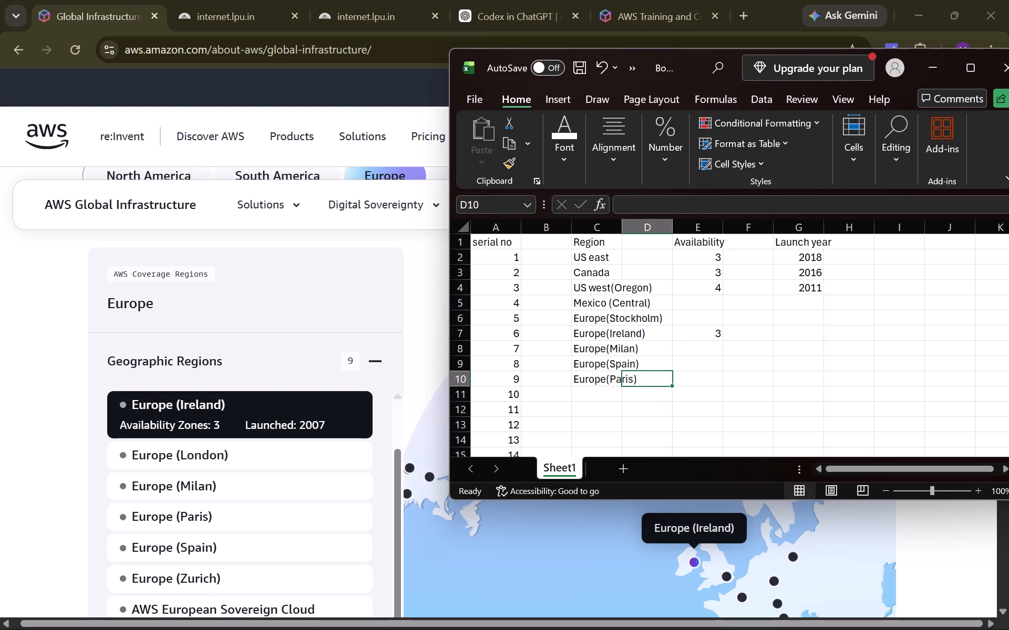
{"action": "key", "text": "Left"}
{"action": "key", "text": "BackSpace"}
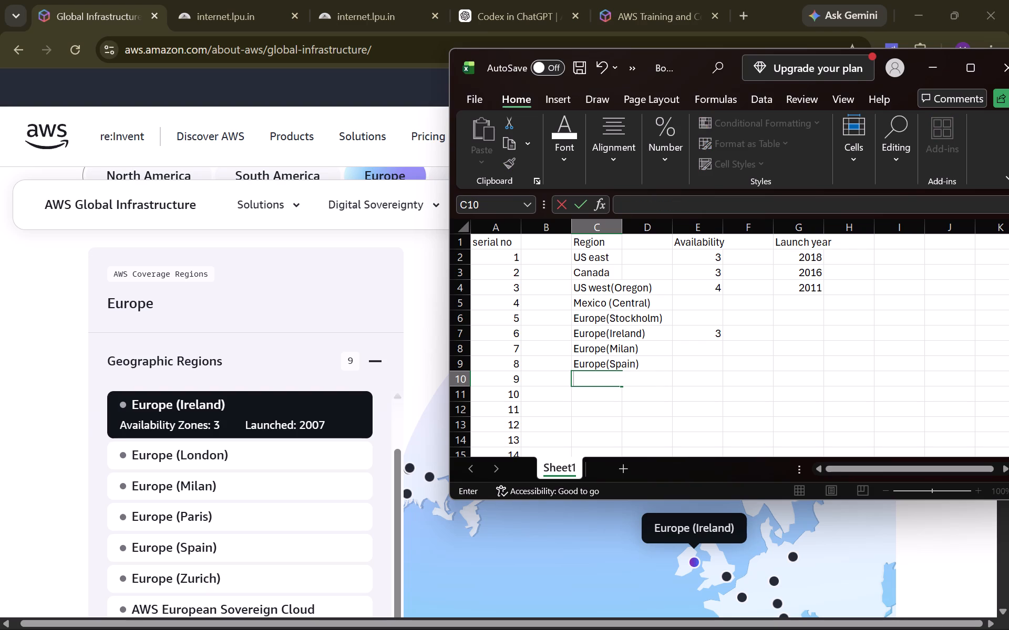
Enter 2007 in cell G7 as the launch year for Europe(Ireland).
{"action": "left_click", "coordinate": [801, 336]}
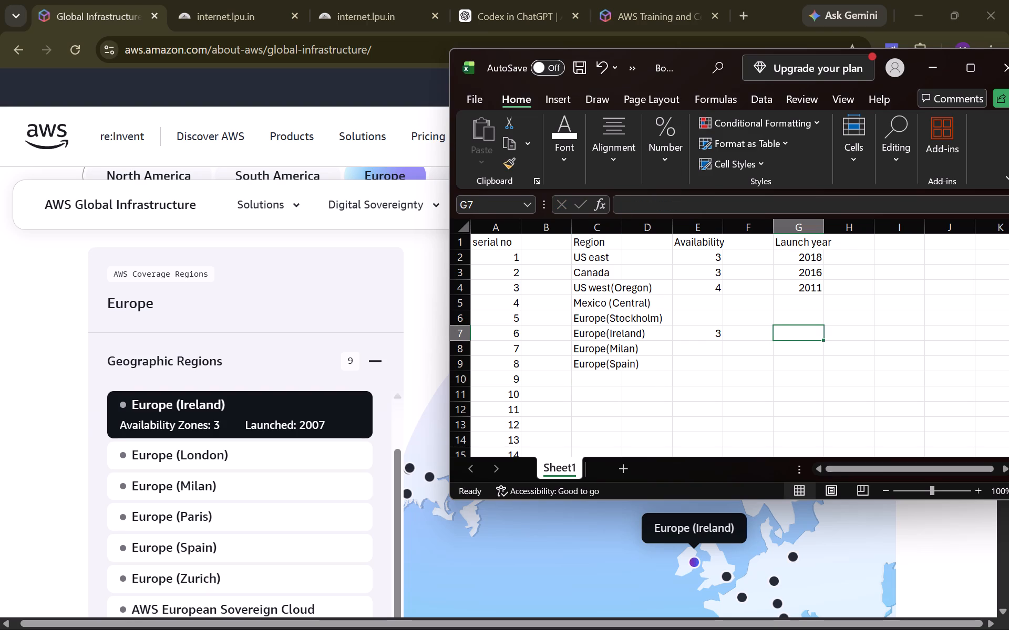
{"action": "type", "text": "2007"}
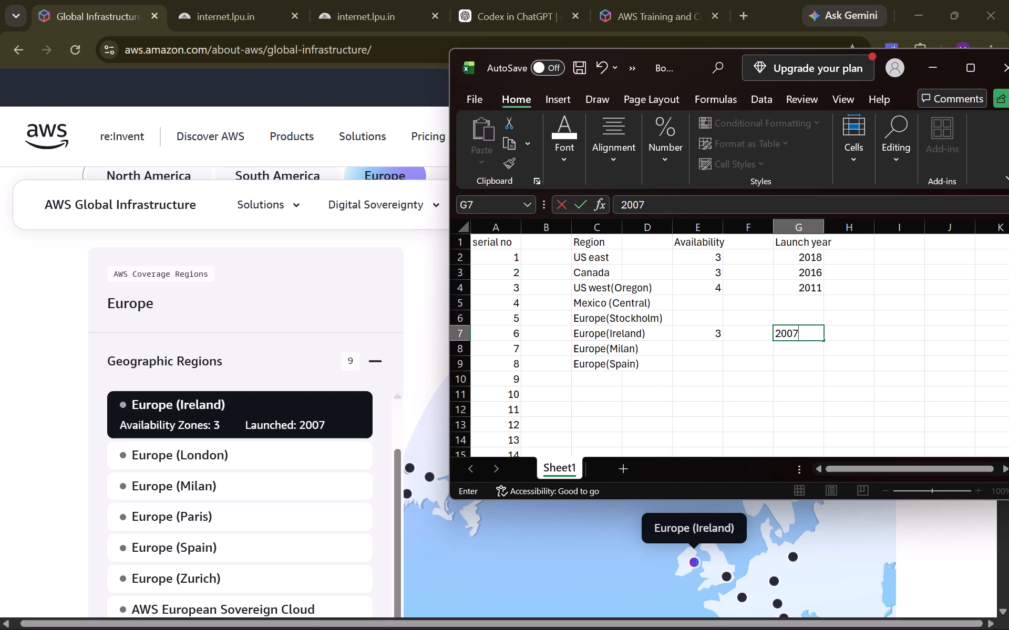
{"action": "left_click", "coordinate": [680, 352]}
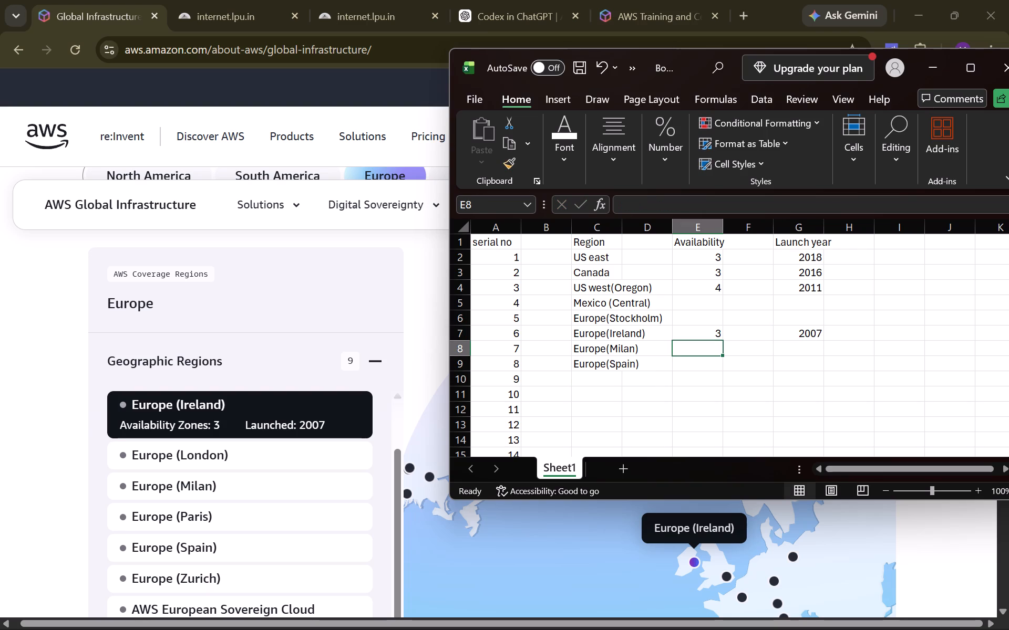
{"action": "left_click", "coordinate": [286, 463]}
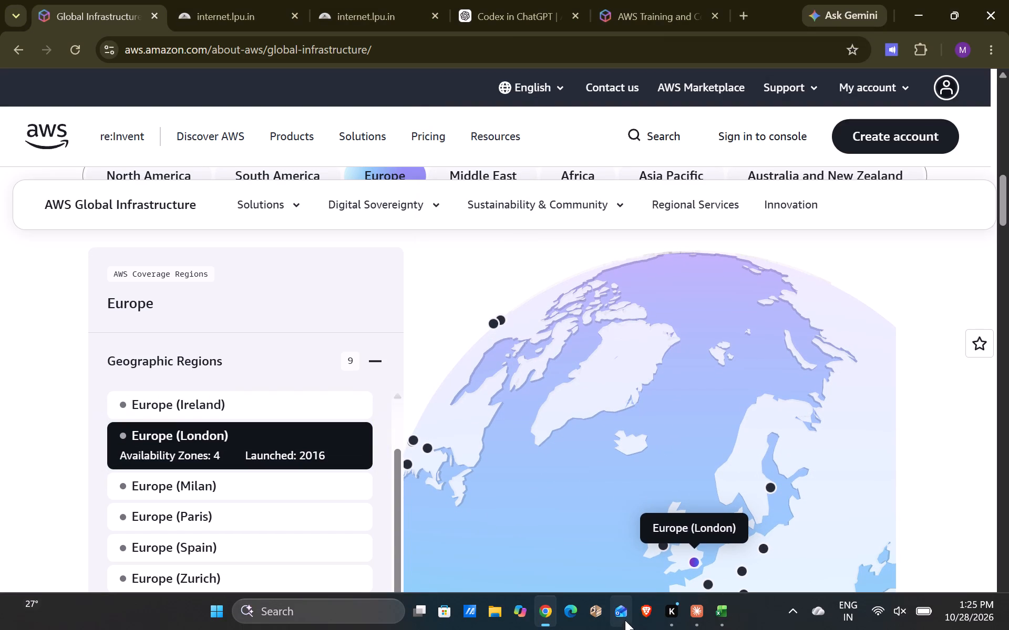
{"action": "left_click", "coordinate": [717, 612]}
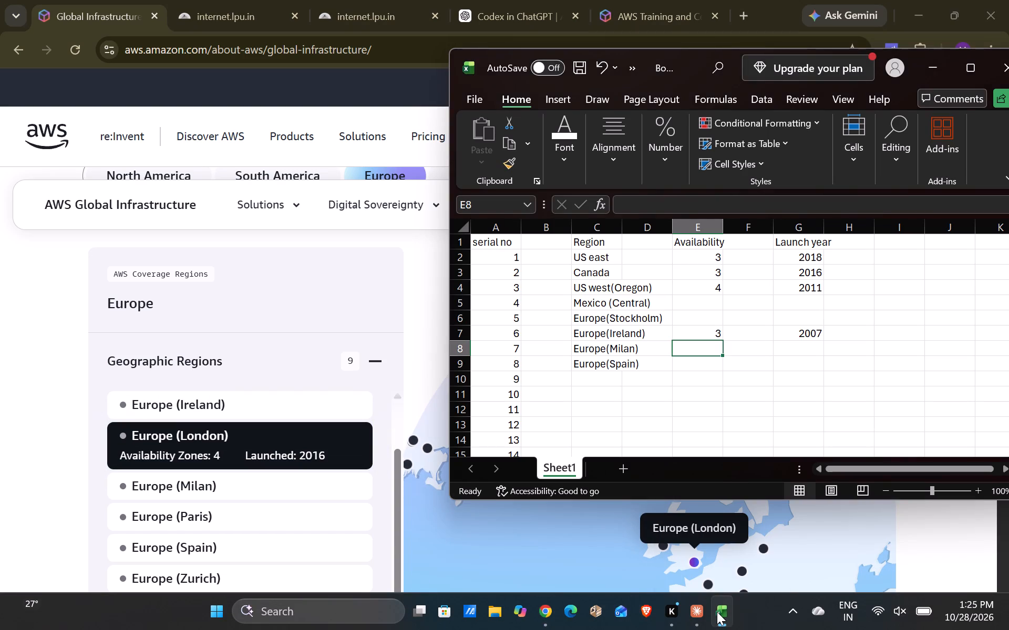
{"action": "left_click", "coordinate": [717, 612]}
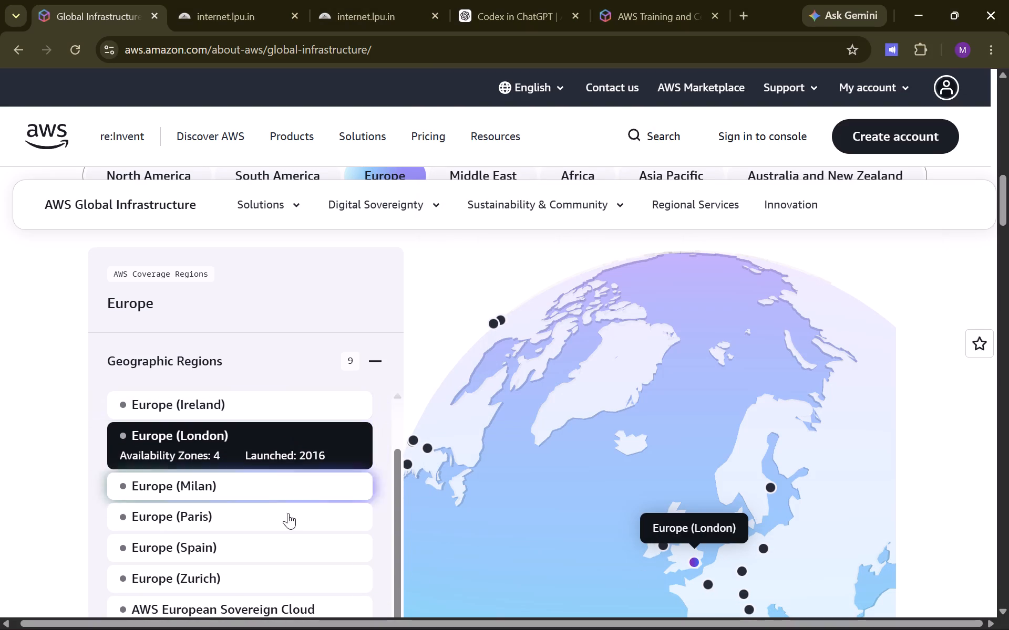
Look up Europe (Stockholm) on the AWS page and enter availability 3 in cell E6 and launch year 2018 in cell G6.
{"action": "scroll", "coordinate": [289, 521], "scroll_direction": "down", "scroll_amount": 2}
{"action": "scroll", "coordinate": [289, 521], "scroll_direction": "up", "scroll_amount": 4}
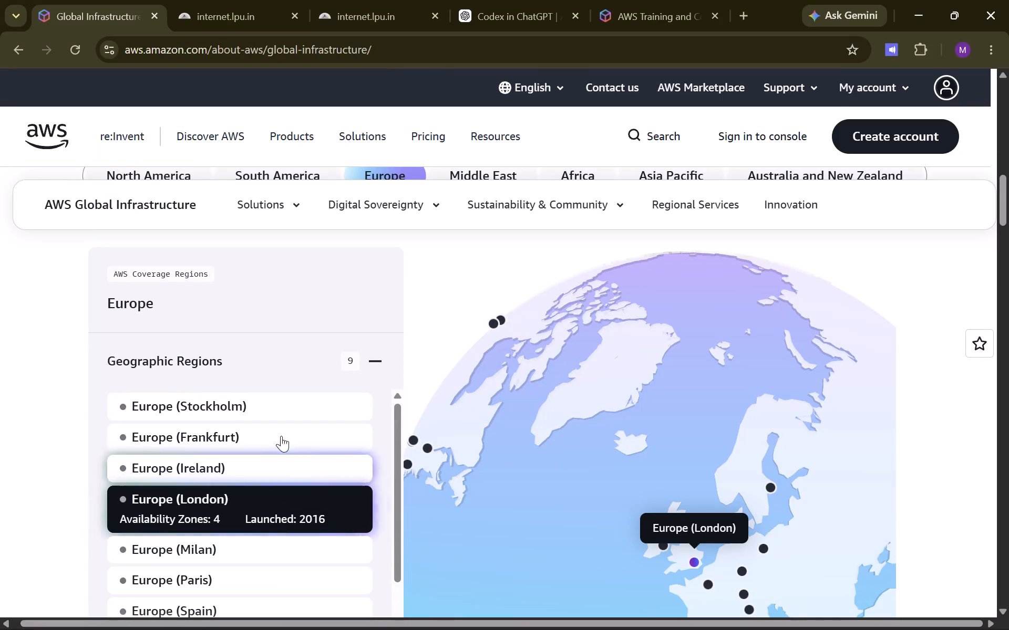
{"action": "left_click", "coordinate": [303, 409]}
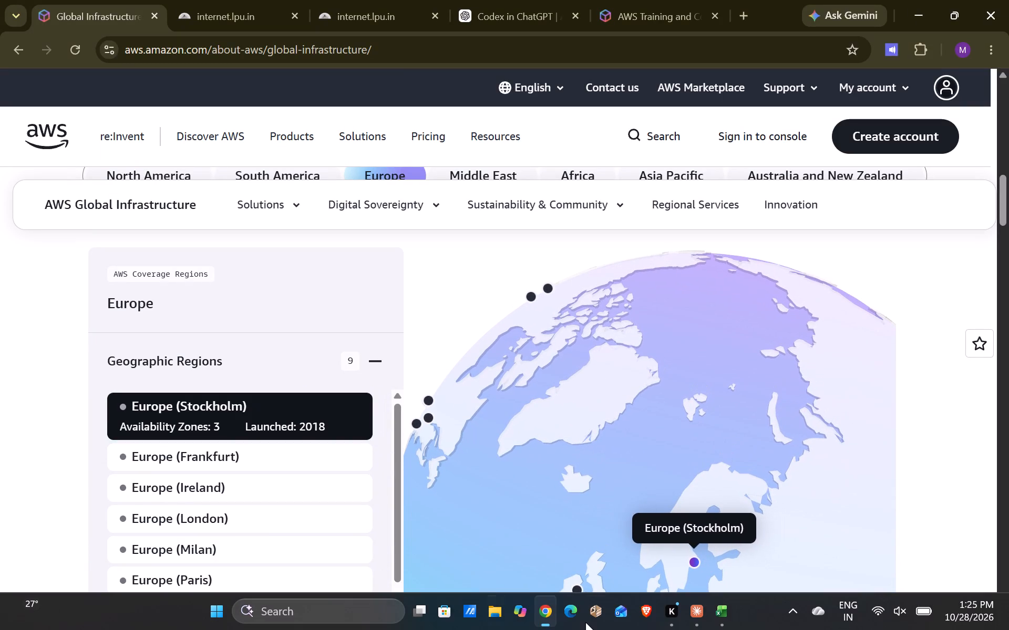
{"action": "left_click", "coordinate": [720, 626]}
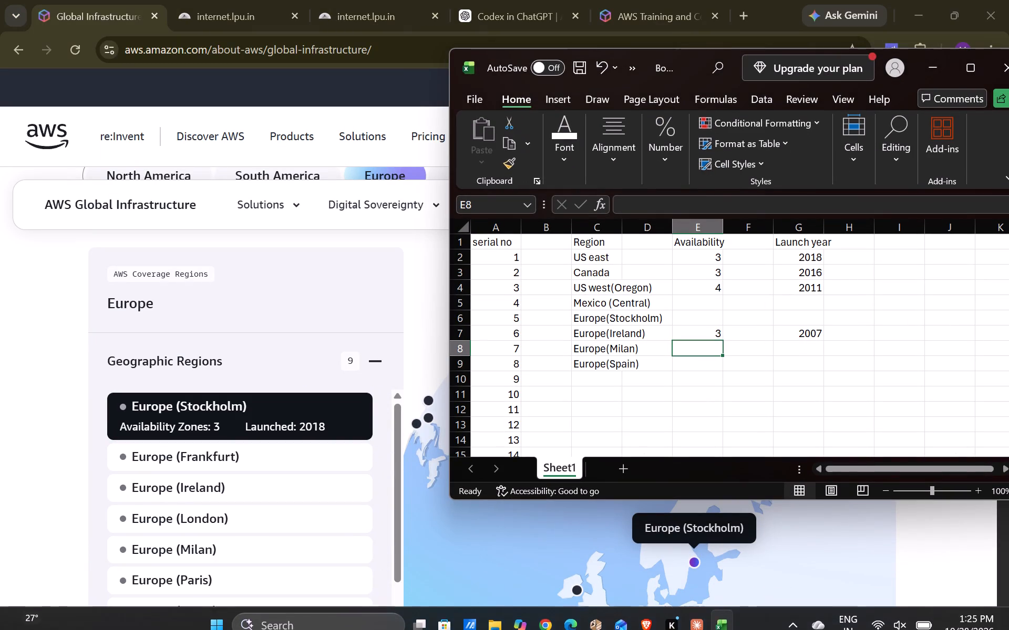
{"action": "left_click", "coordinate": [690, 322]}
{"action": "key", "text": "3"}
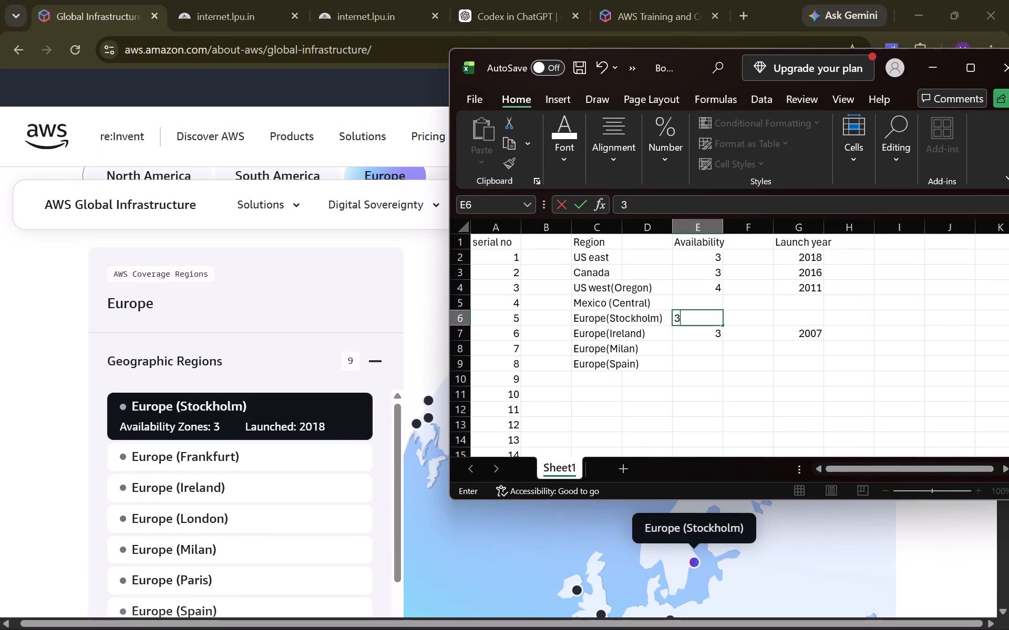
{"action": "left_click", "coordinate": [801, 314]}
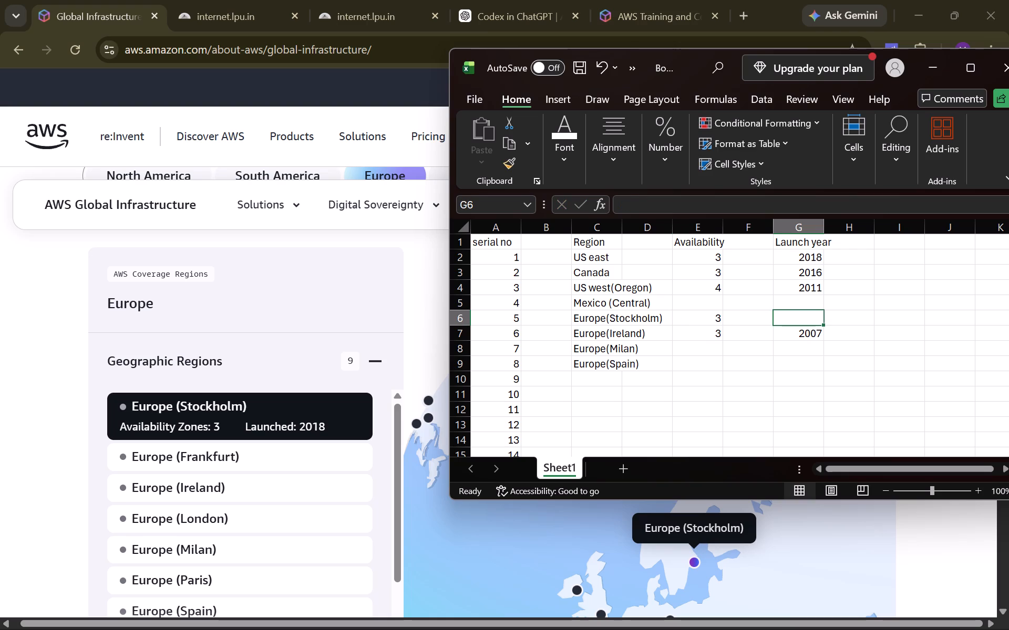
{"action": "type", "text": "2018"}
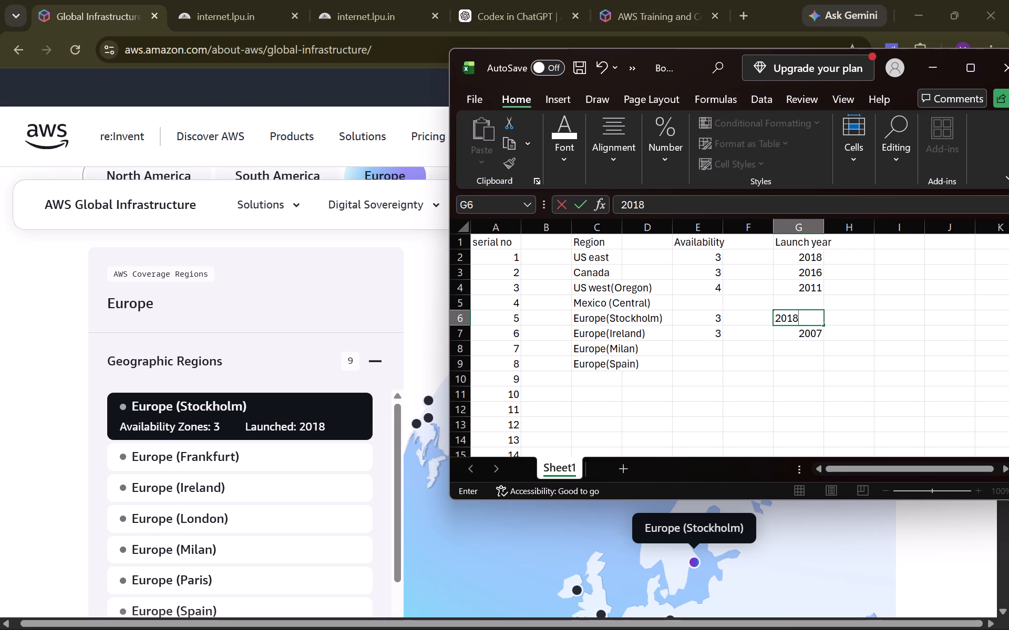
{"action": "left_click", "coordinate": [686, 353]}
Find Europe (Milan) in the AWS page's list of European regions to look up its availability zones and launch year.
{"action": "scroll", "coordinate": [259, 435], "scroll_direction": "down", "scroll_amount": 1}
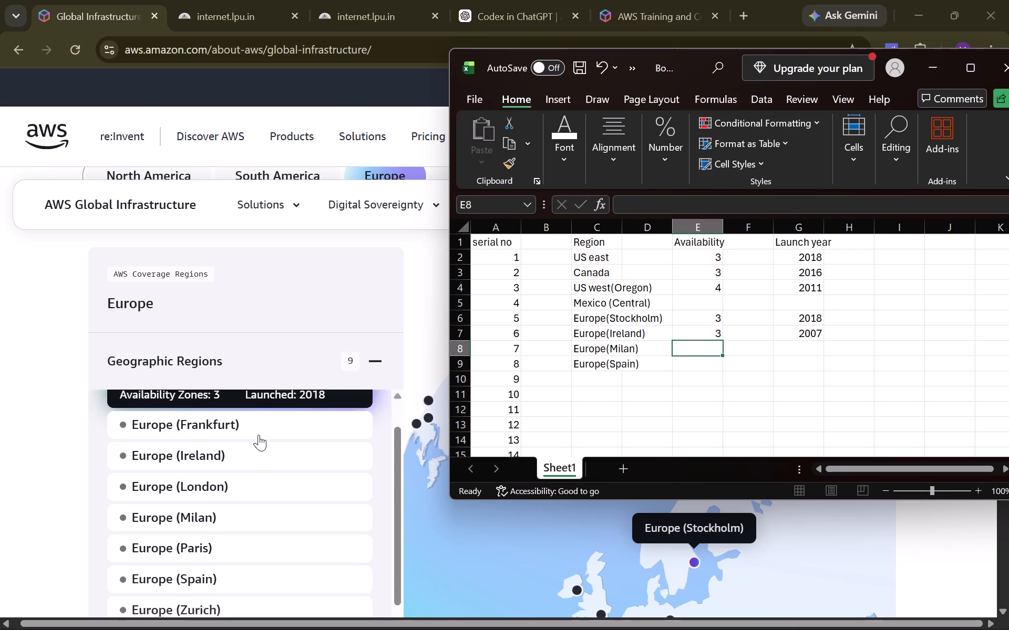
{"action": "scroll", "coordinate": [259, 435], "scroll_direction": "down", "scroll_amount": 1}
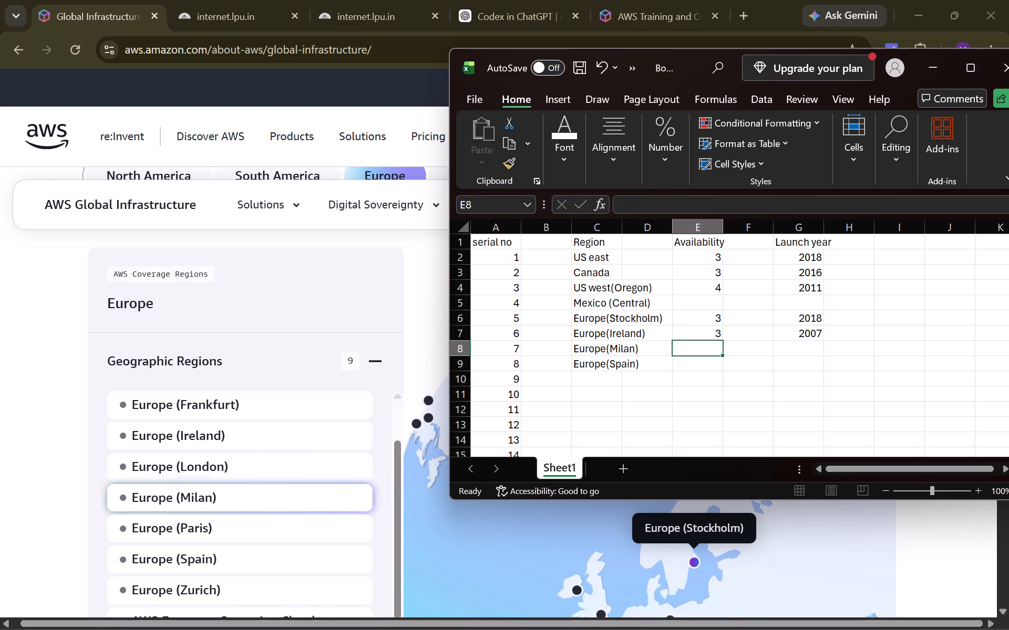
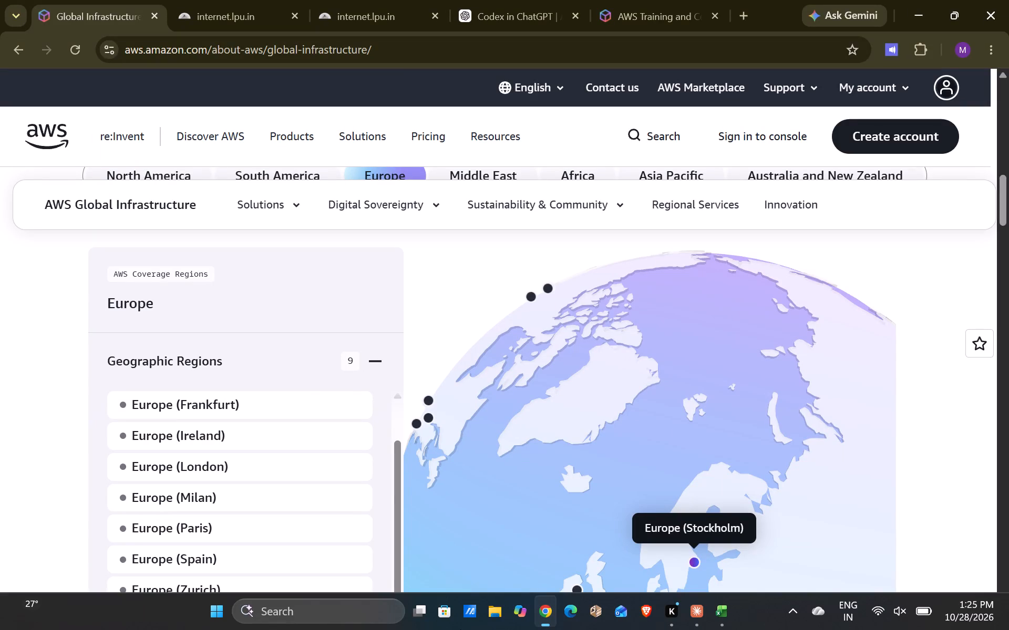
Look up Europe (Milan) on the AWS page and enter availability 3 in cell E8 and launch year 2020 in cell G8.
{"action": "scroll", "coordinate": [553, 422], "scroll_direction": "down", "scroll_amount": 2}
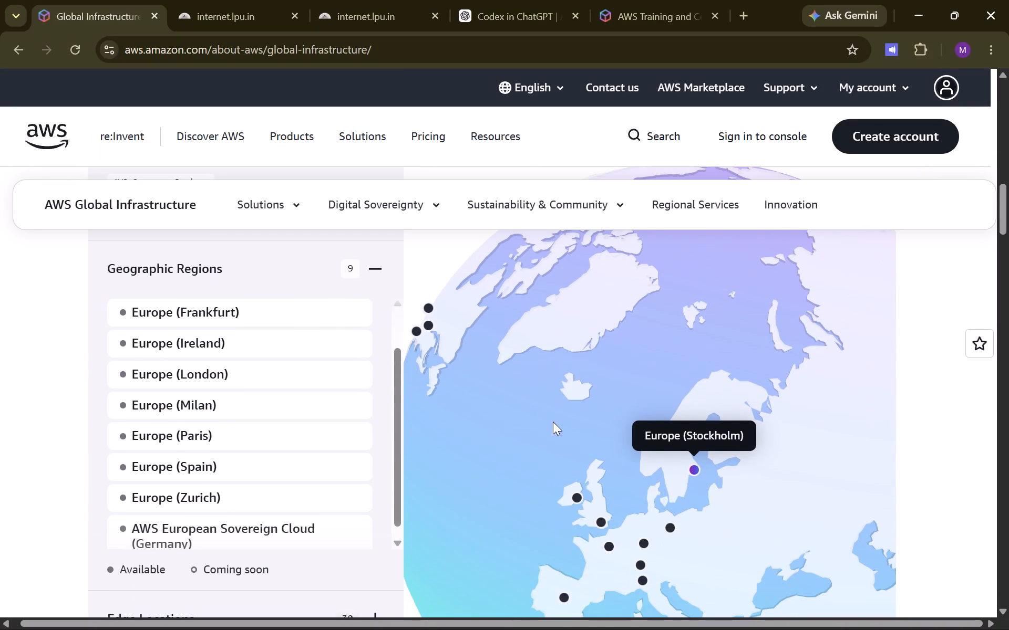
{"action": "scroll", "coordinate": [275, 280], "scroll_direction": "down", "scroll_amount": 1}
{"action": "scroll", "coordinate": [272, 370], "scroll_direction": "down", "scroll_amount": 2}
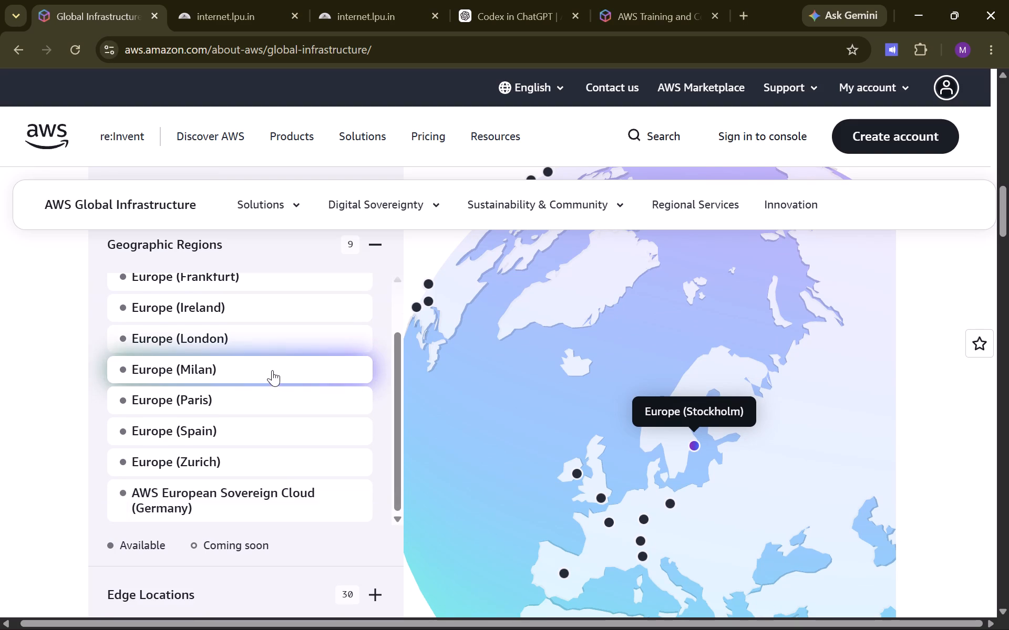
{"action": "scroll", "coordinate": [272, 370], "scroll_direction": "up", "scroll_amount": 4}
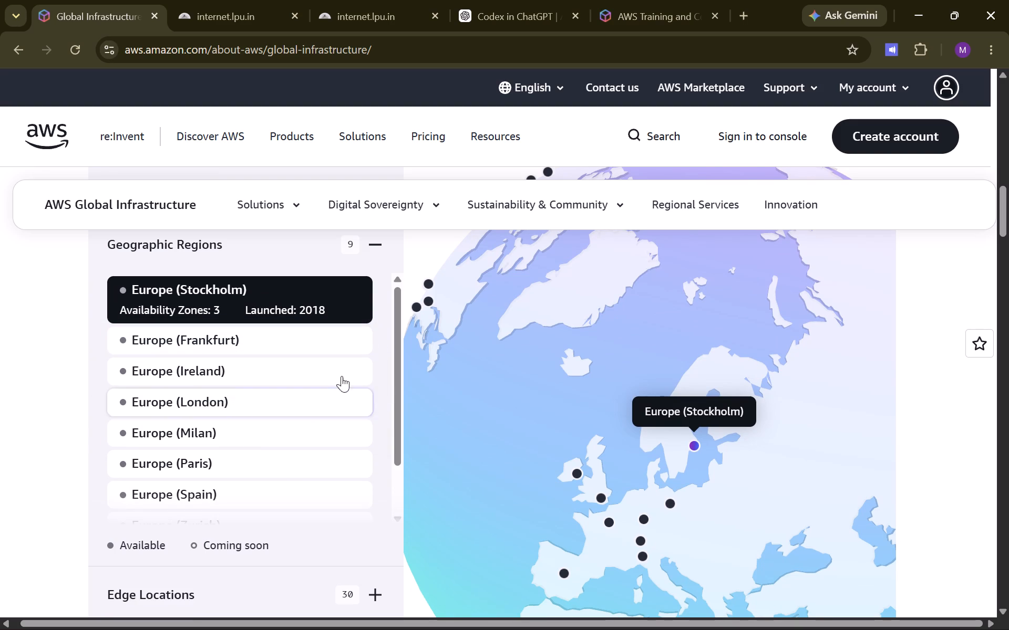
{"action": "left_click", "coordinate": [253, 436]}
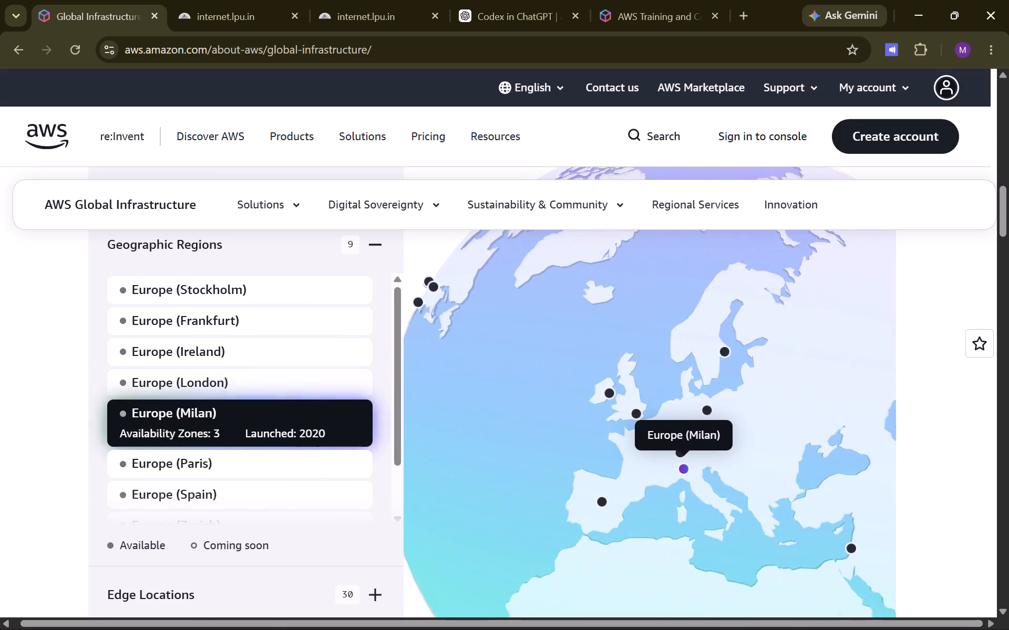
{"action": "left_click", "coordinate": [719, 624]}
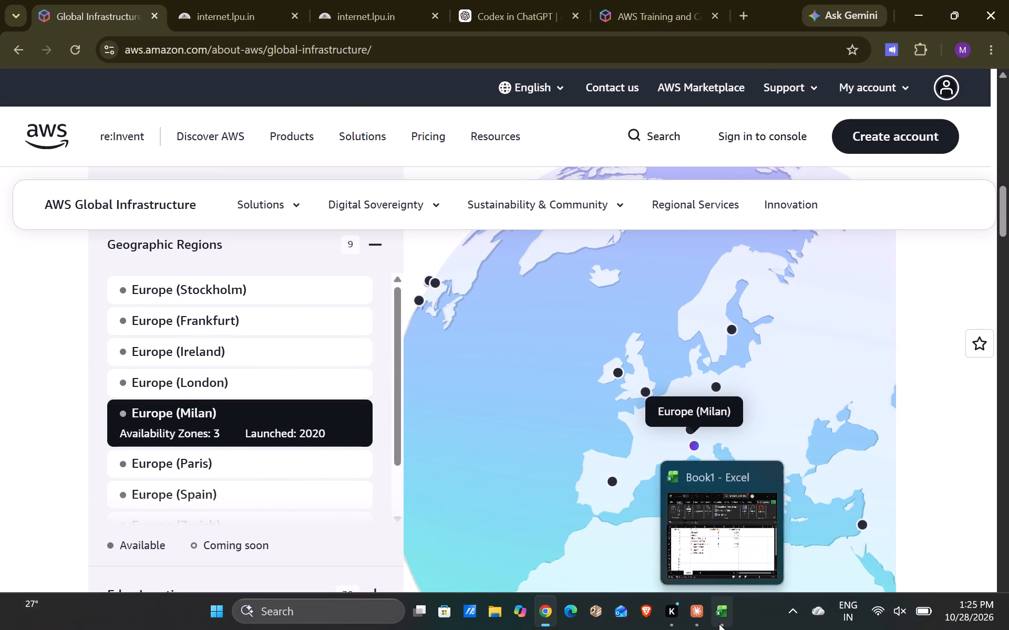
{"action": "key", "text": "3"}
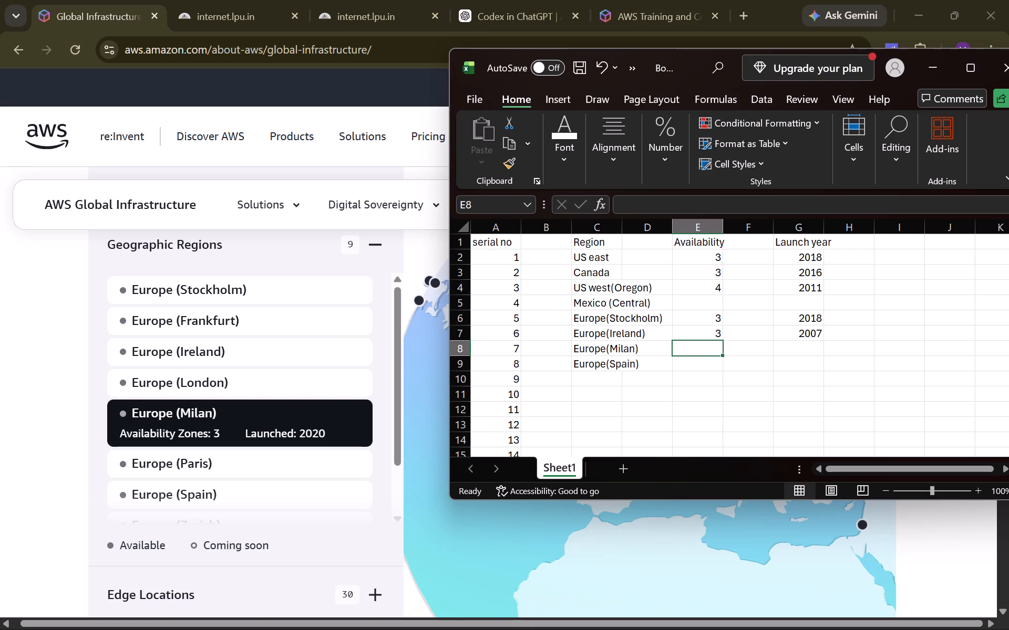
{"action": "left_click", "coordinate": [804, 354]}
{"action": "type", "text": "2020"}
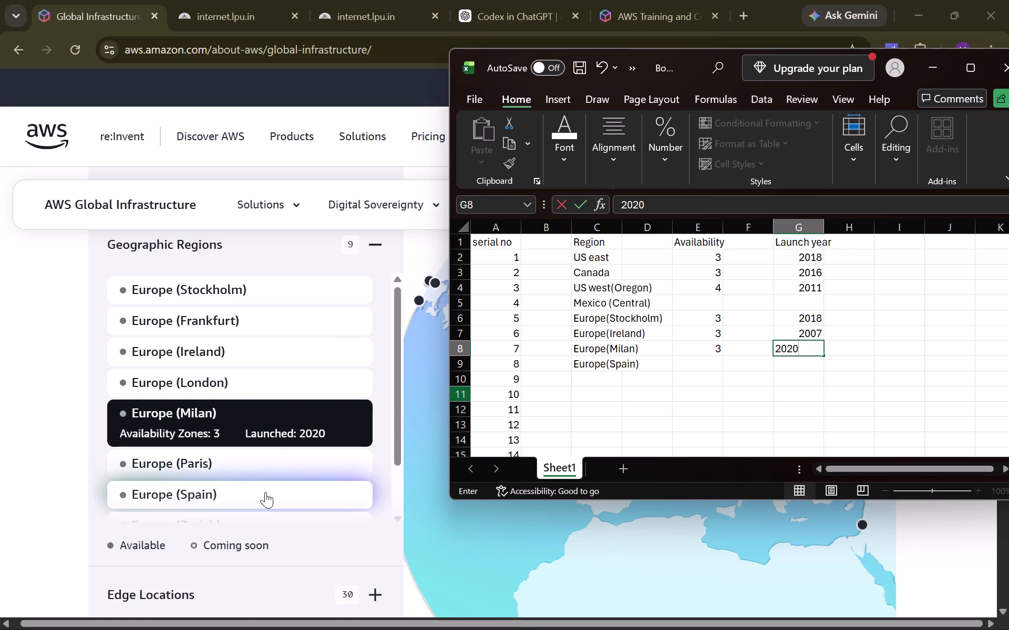
Look up Europe (Spain) on the AWS page and enter availability 3 in cell E9 and launch year 2022 in cell G9.
{"action": "left_click", "coordinate": [265, 492]}
{"action": "scroll", "coordinate": [265, 492], "scroll_direction": "down", "scroll_amount": 1}
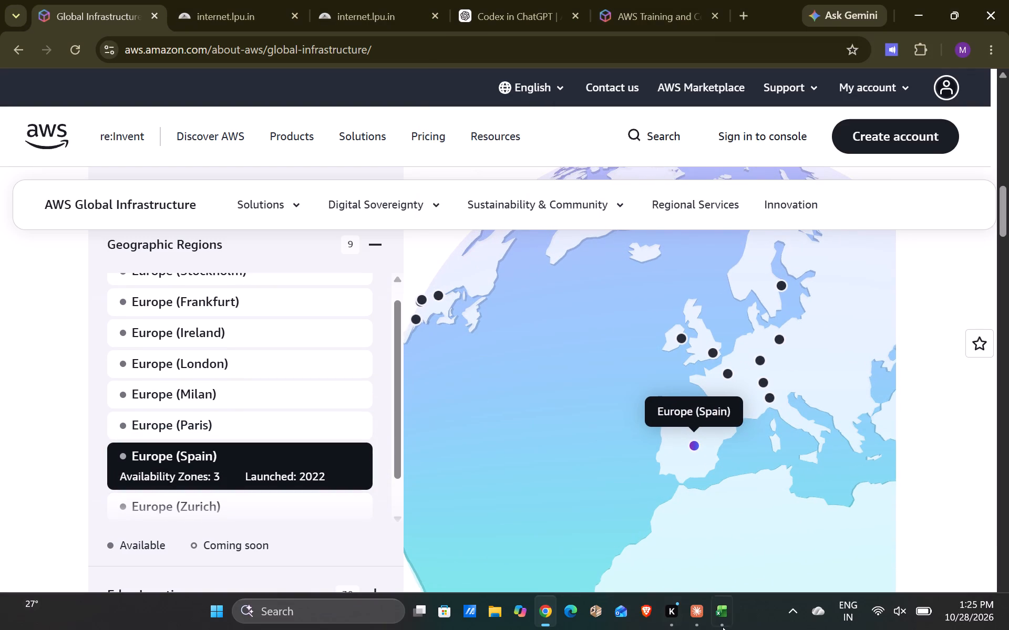
{"action": "left_click", "coordinate": [721, 619]}
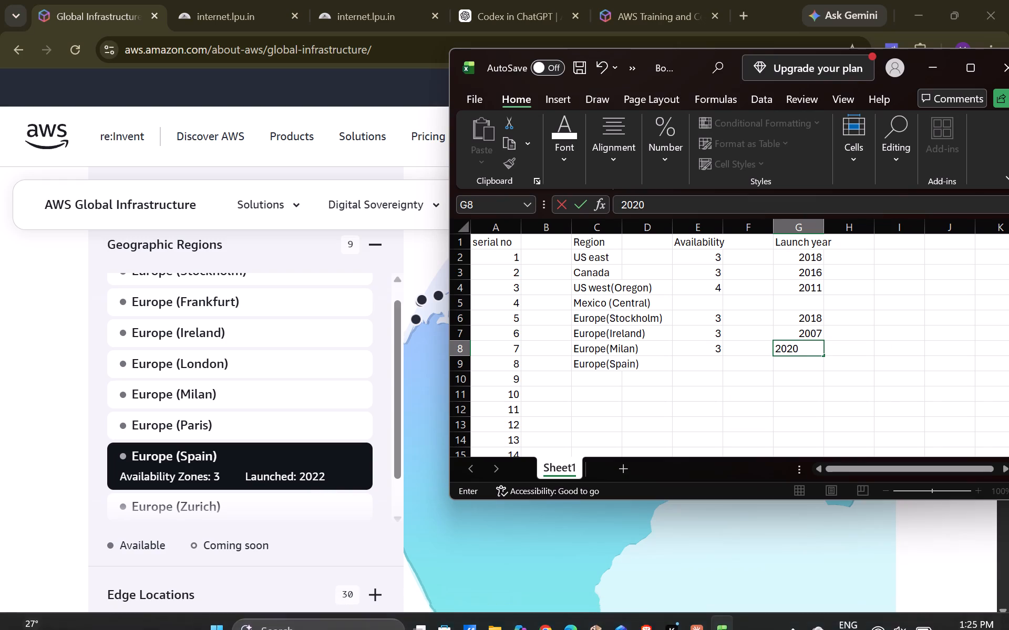
{"action": "left_click", "coordinate": [709, 365]}
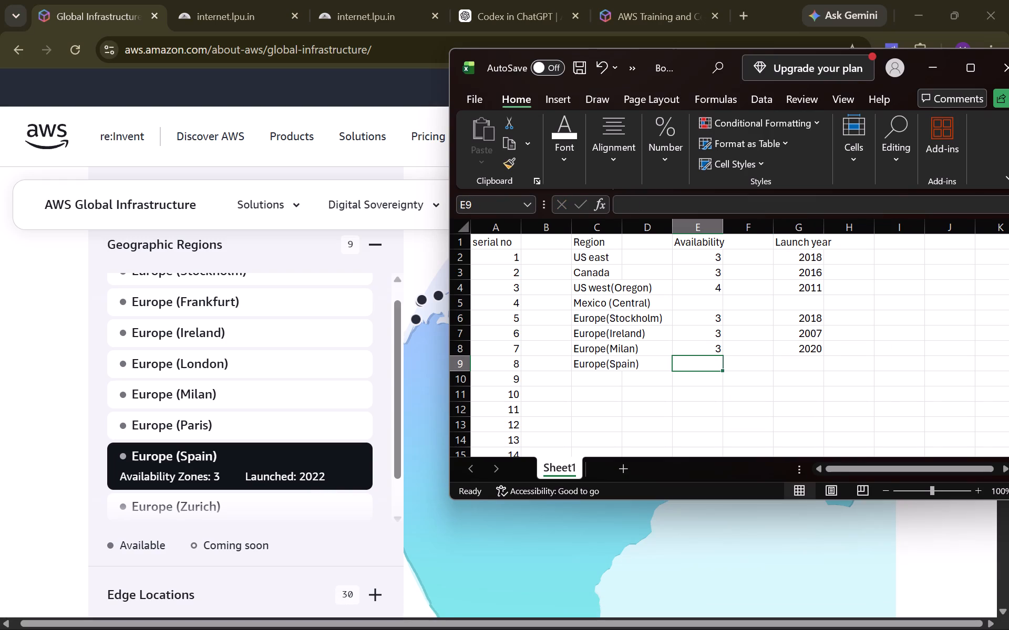
{"action": "key", "text": "3"}
{"action": "left_click", "coordinate": [812, 365]}
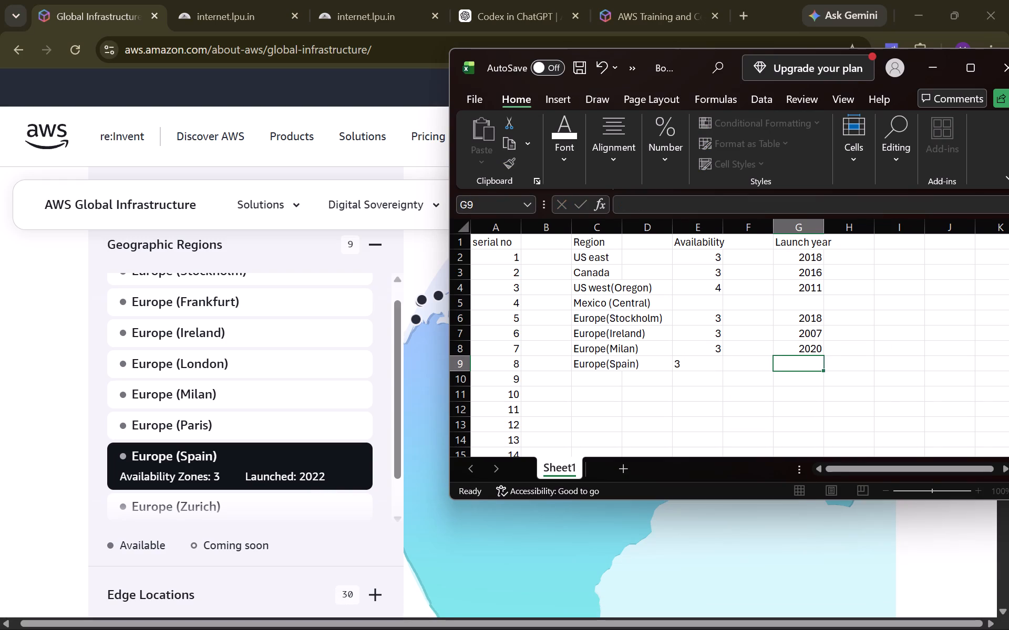
{"action": "type", "text": "2022"}
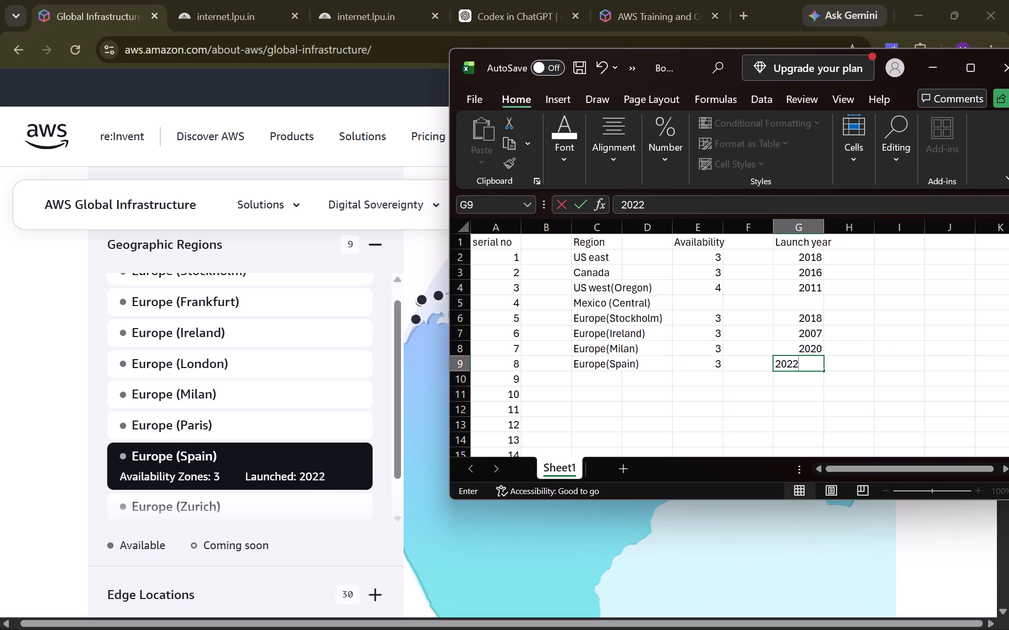
Browse the Middle East and Africa region lists on the AWS page and open the details of Africa (Cape Town).
{"action": "left_click", "coordinate": [511, 589]}
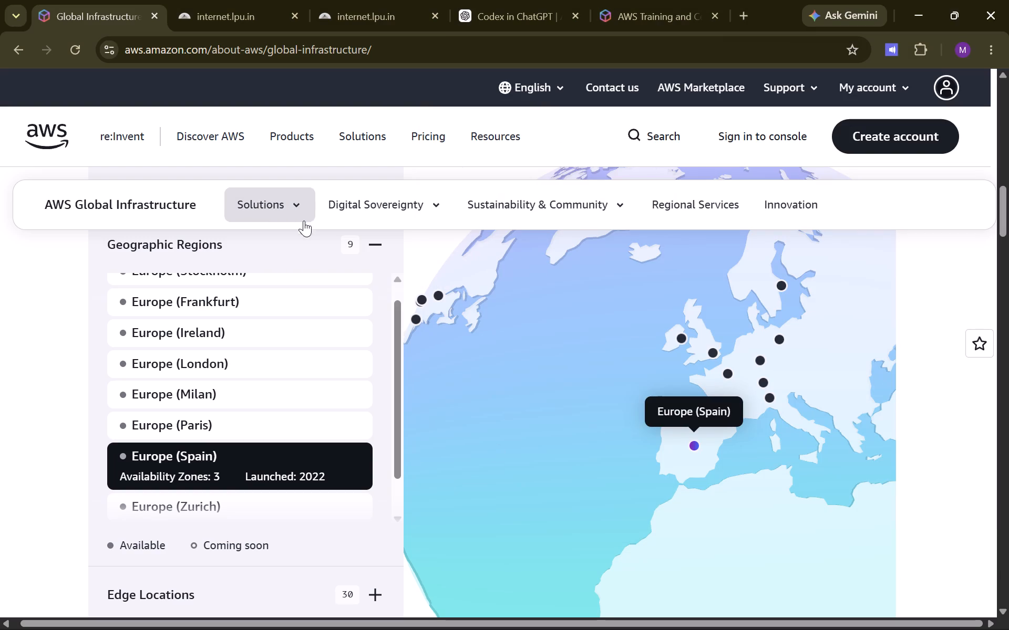
{"action": "scroll", "coordinate": [304, 223], "scroll_direction": "up", "scroll_amount": 6}
{"action": "scroll", "coordinate": [293, 298], "scroll_direction": "up", "scroll_amount": 7}
{"action": "scroll", "coordinate": [557, 387], "scroll_direction": "up", "scroll_amount": 1}
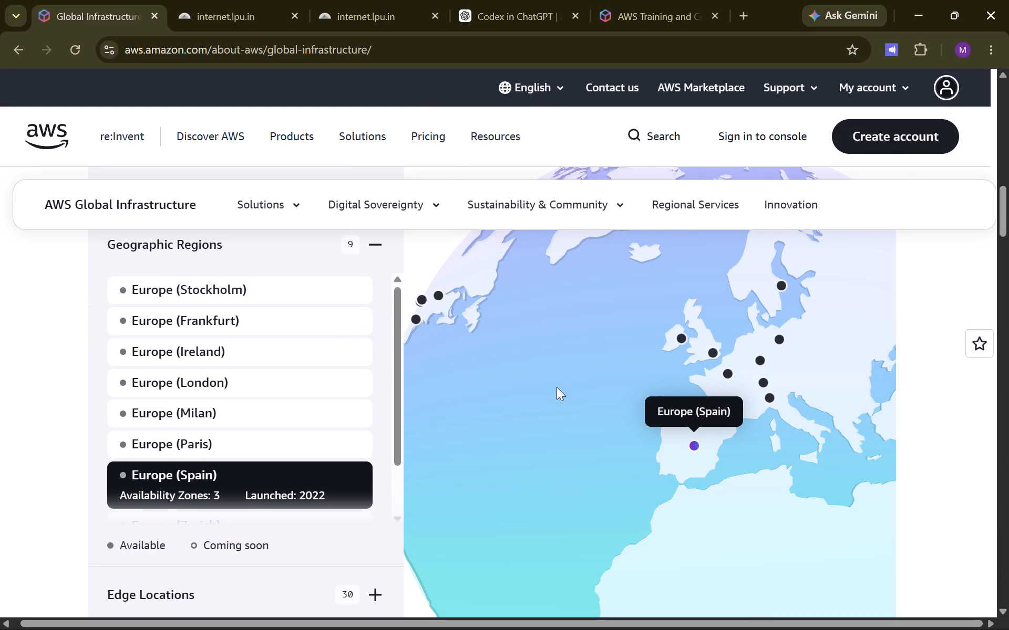
{"action": "scroll", "coordinate": [557, 387], "scroll_direction": "up", "scroll_amount": 3}
{"action": "left_click", "coordinate": [494, 372]}
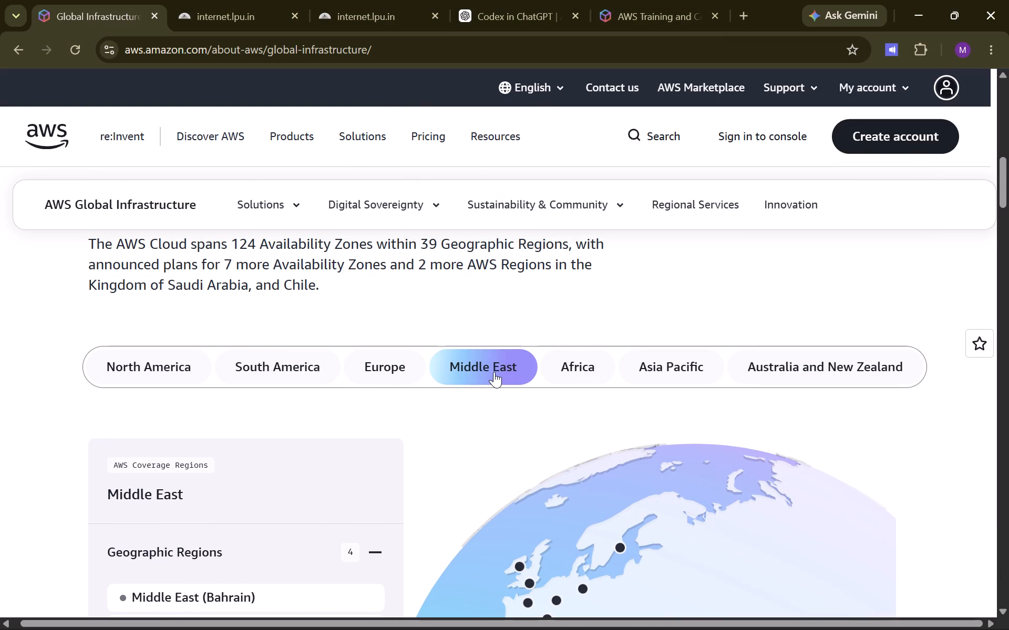
{"action": "scroll", "coordinate": [356, 424], "scroll_direction": "down", "scroll_amount": 4}
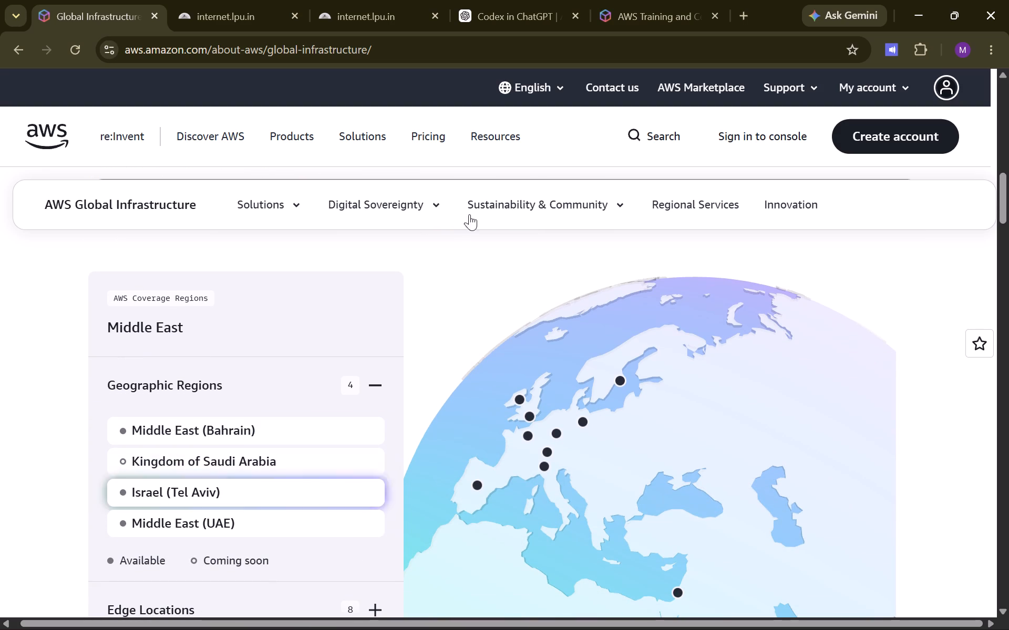
{"action": "scroll", "coordinate": [440, 414], "scroll_direction": "up", "scroll_amount": 4}
{"action": "left_click", "coordinate": [549, 520]}
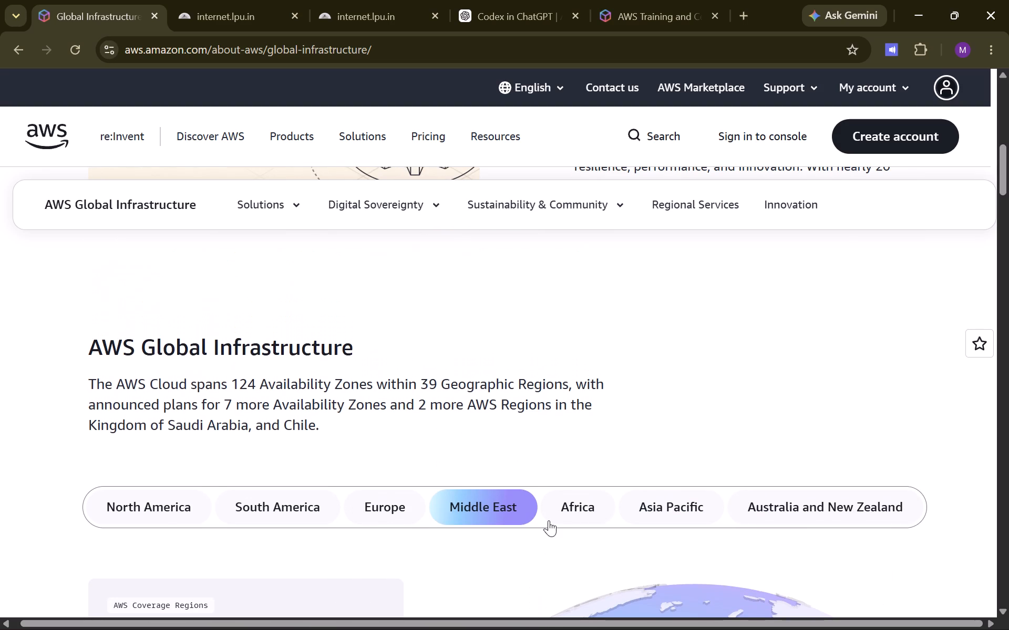
{"action": "left_click", "coordinate": [561, 517]}
{"action": "scroll", "coordinate": [561, 517], "scroll_direction": "down", "scroll_amount": 5}
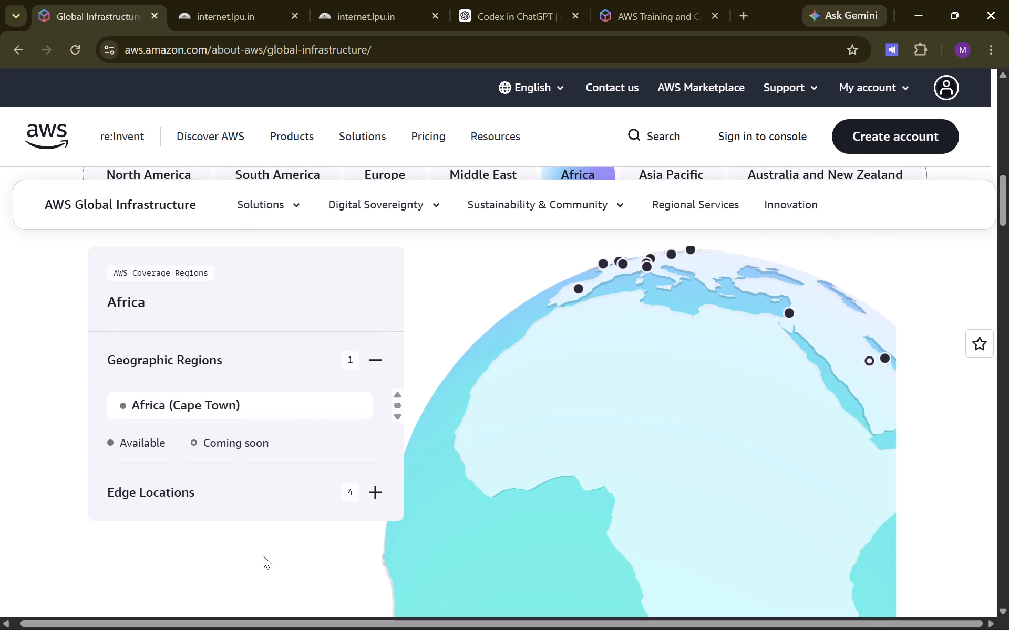
{"action": "left_click", "coordinate": [318, 406]}
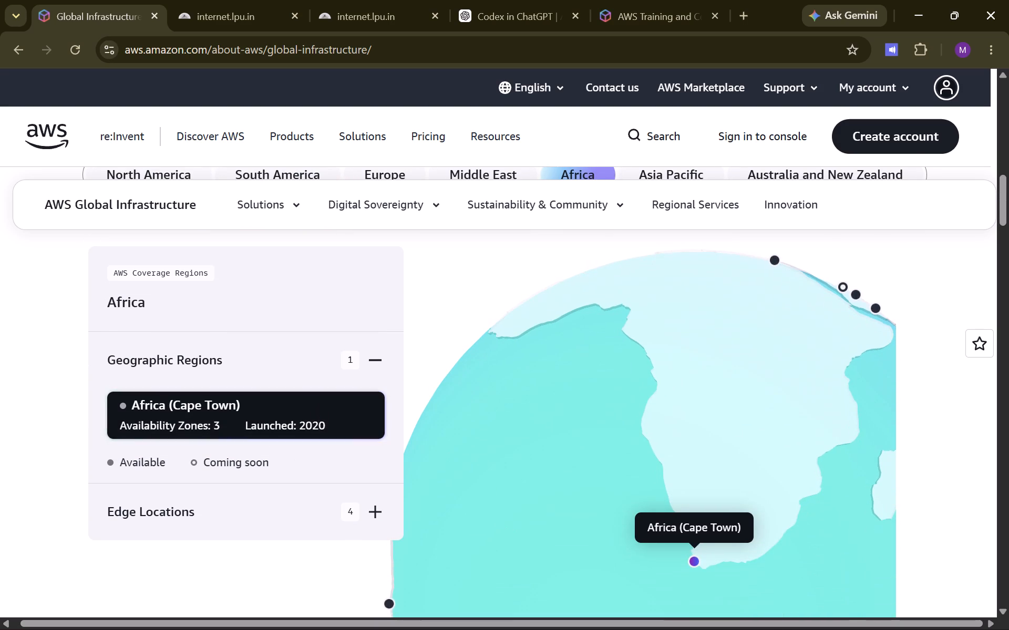
Fill row 10 of the Excel sheet with region Africa(Cape Town), availability 3 and launch year 2020.
{"action": "left_click", "coordinate": [724, 613]}
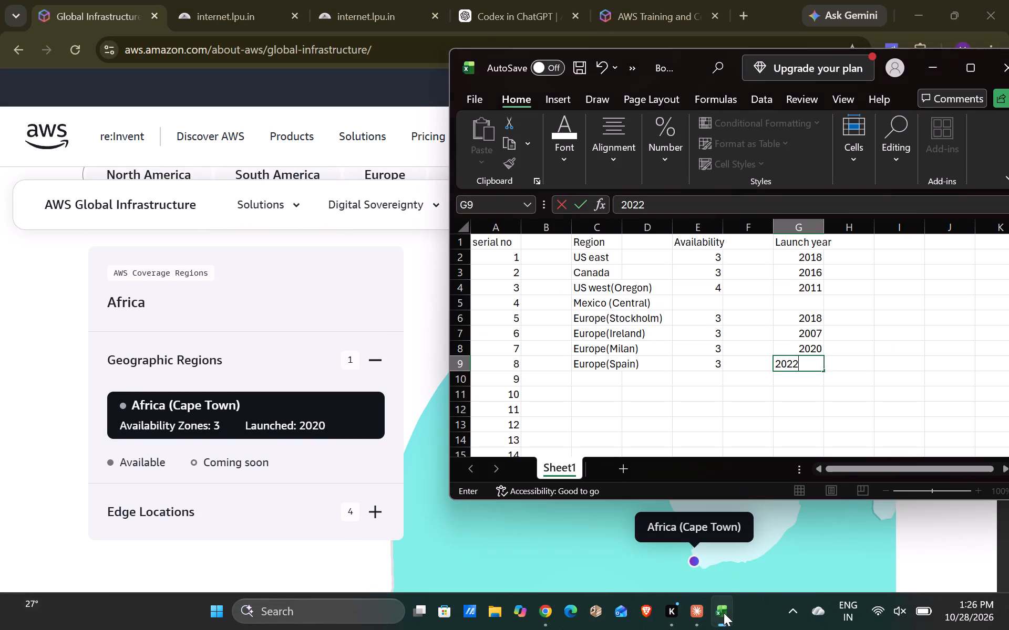
{"action": "left_click", "coordinate": [617, 380]}
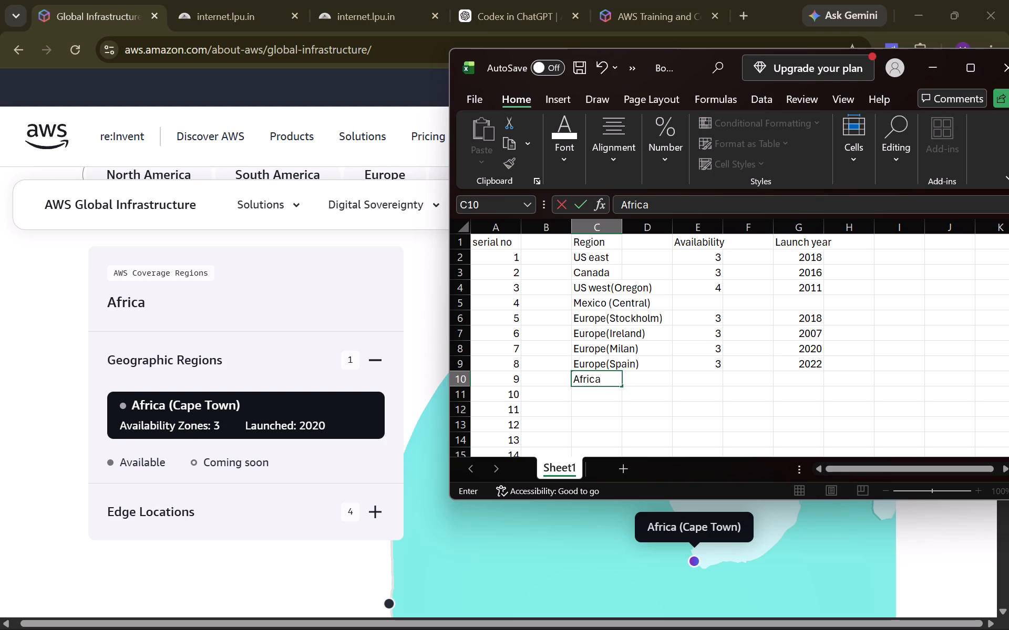
{"action": "key", "text": "shift+parenleft"}
{"action": "type", "text": "ape"}
{"action": "key", "text": "space"}
{"action": "type", "text": "own"}
{"action": "key", "text": "shift+parenright"}
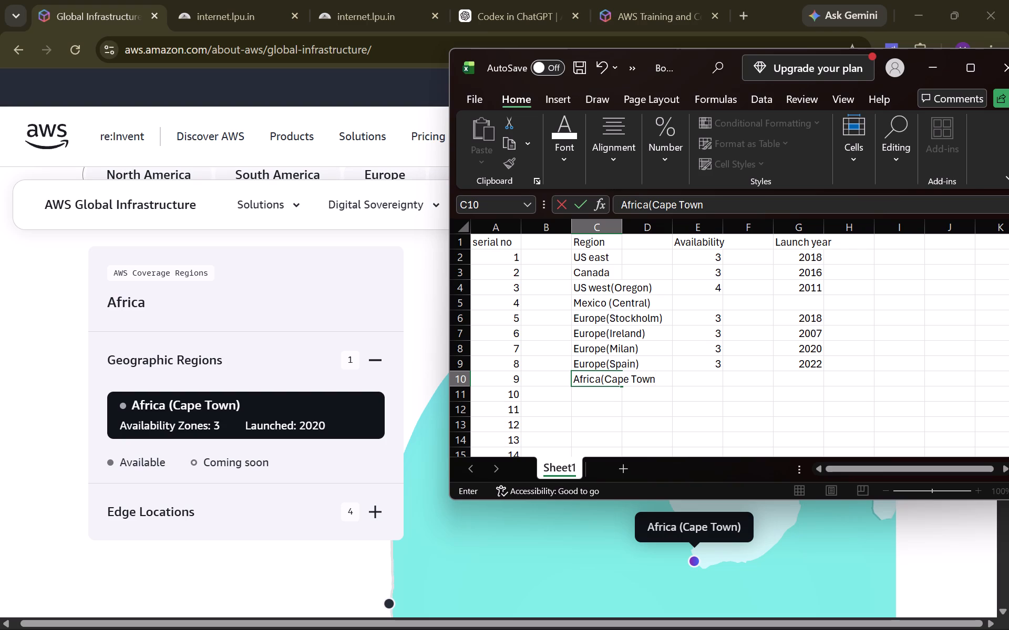
{"action": "key", "text": "Right"}
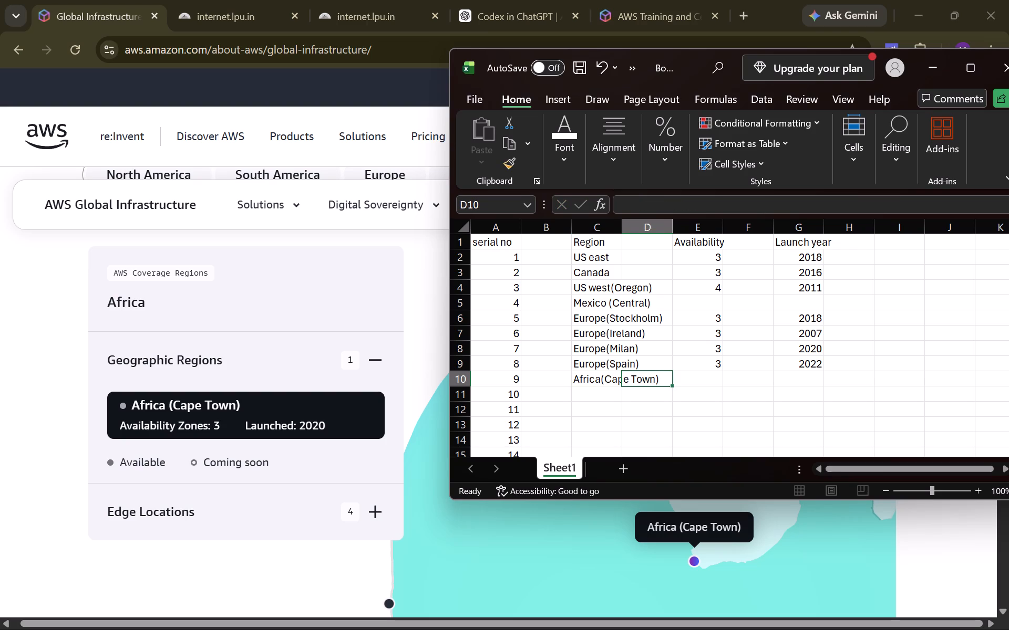
{"action": "key", "text": "Right"}
{"action": "key", "text": "3"}
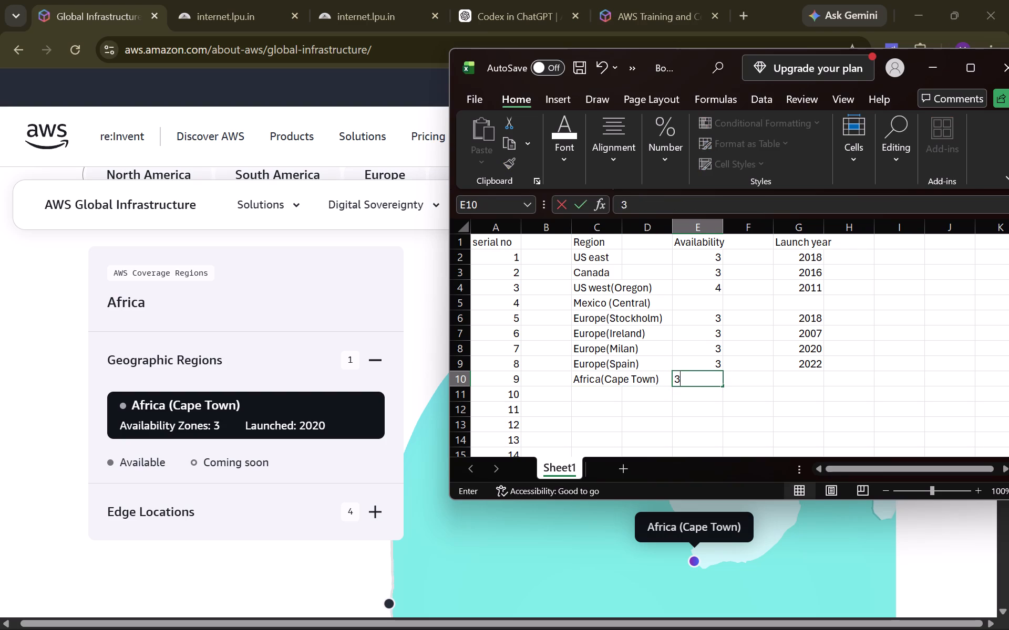
{"action": "key", "text": "Right"}
{"action": "key", "text": "Right"}
{"action": "type", "text": "2020"}
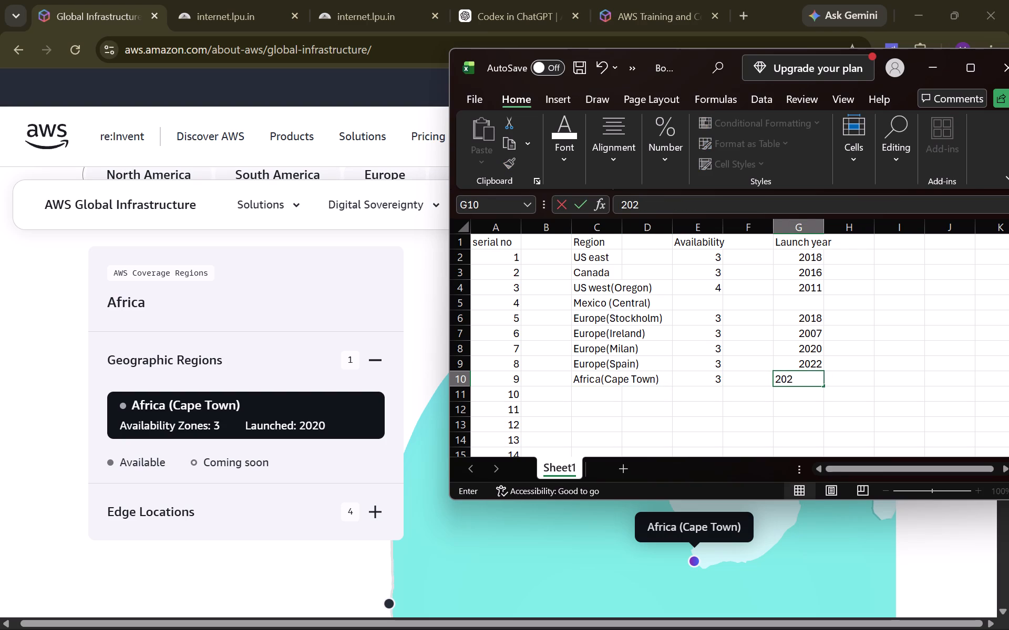
Open the Middle East region list on the AWS page and enter Bahrain in cell C11 of the Excel sheet.
{"action": "left_click", "coordinate": [419, 282]}
{"action": "left_click", "coordinate": [482, 169]}
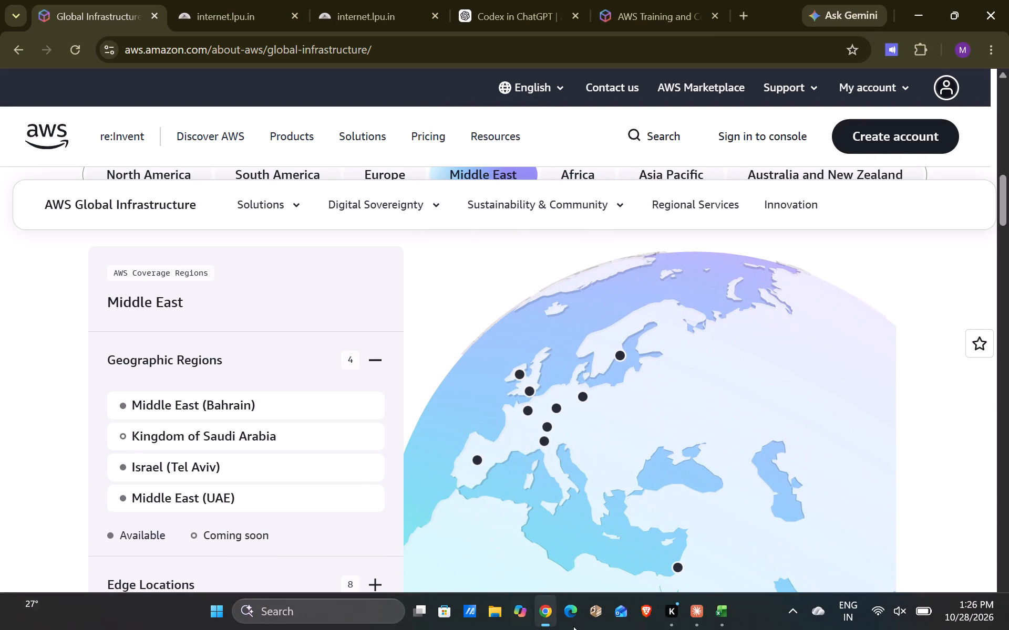
{"action": "left_click", "coordinate": [722, 616]}
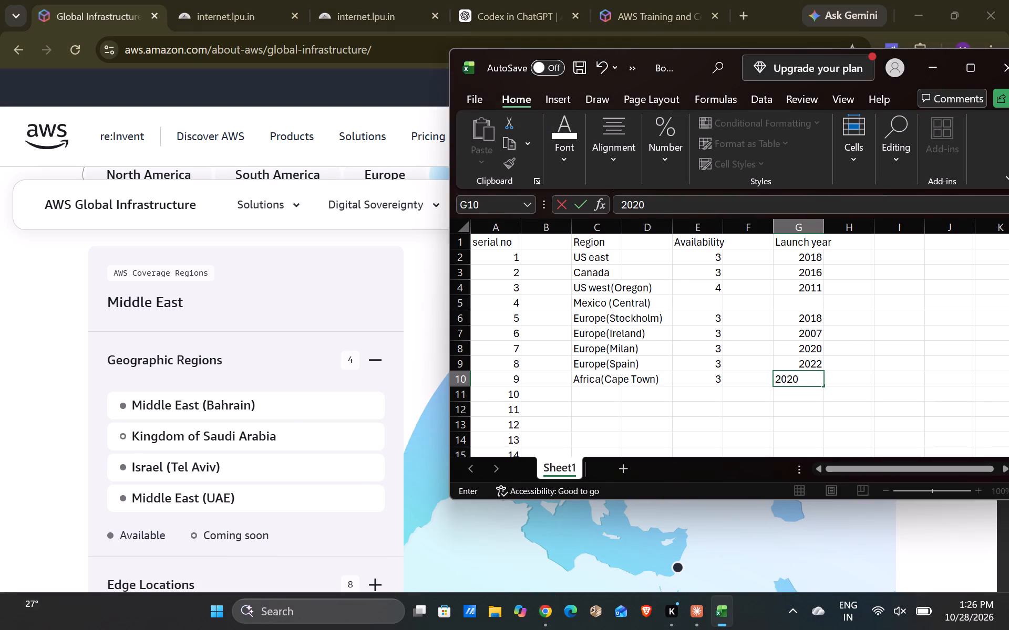
{"action": "left_click", "coordinate": [583, 399]}
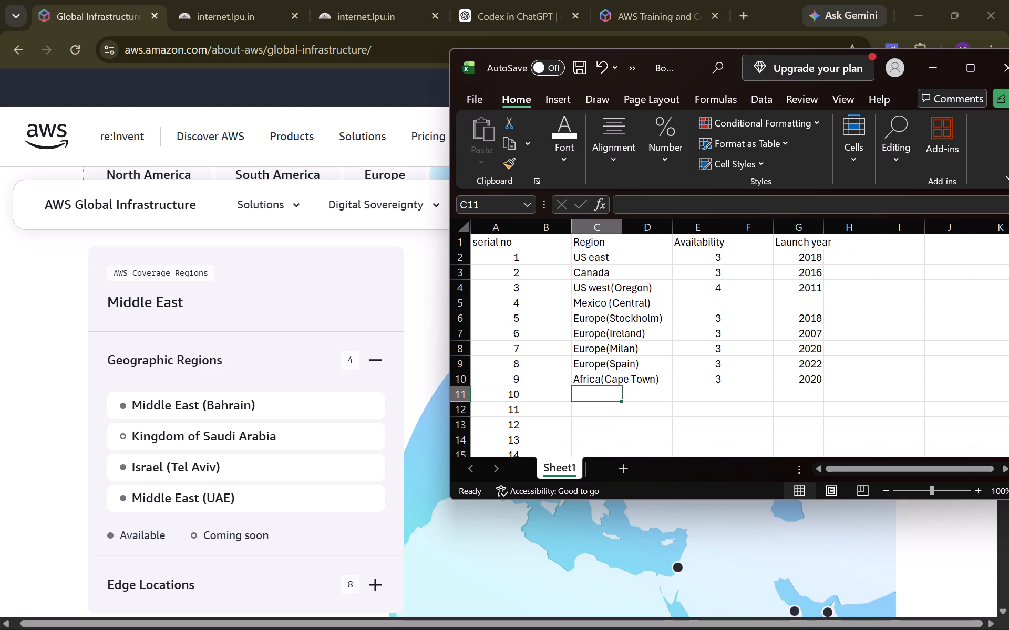
{"action": "key", "text": "b"}
{"action": "type", "text": "ahrain"}
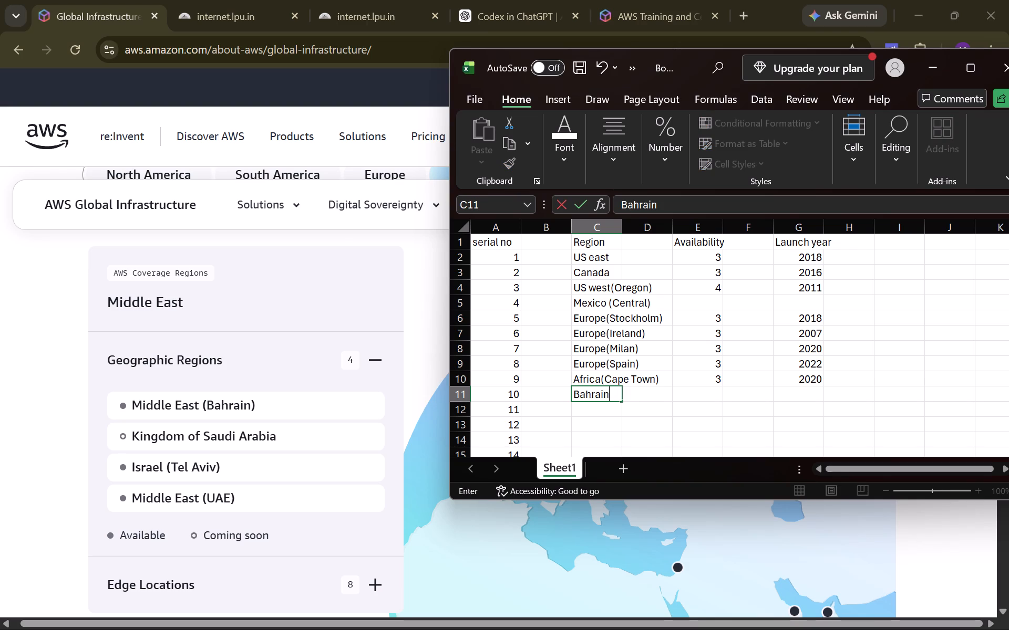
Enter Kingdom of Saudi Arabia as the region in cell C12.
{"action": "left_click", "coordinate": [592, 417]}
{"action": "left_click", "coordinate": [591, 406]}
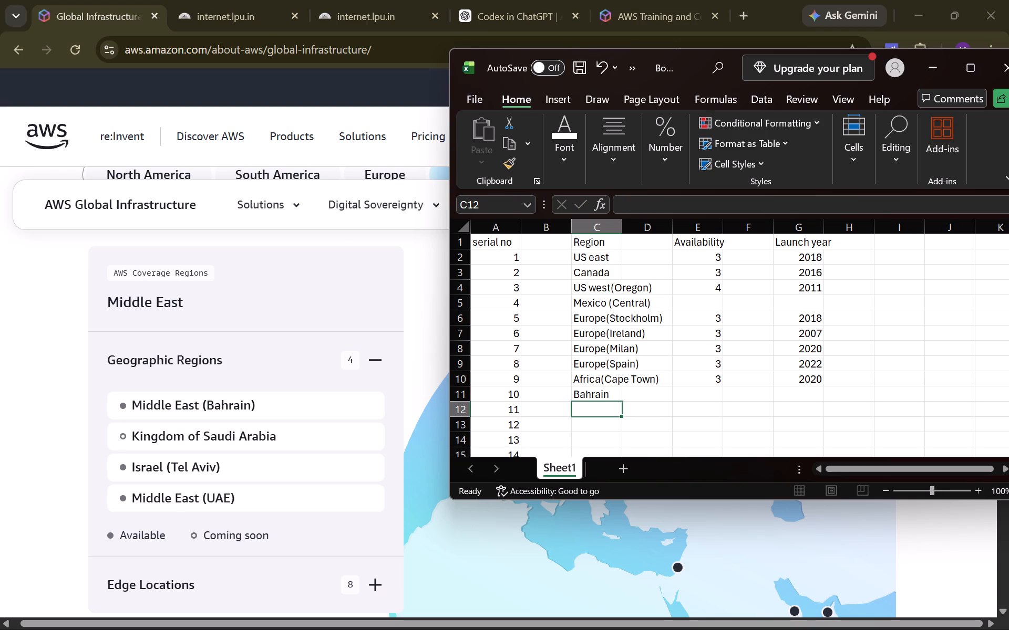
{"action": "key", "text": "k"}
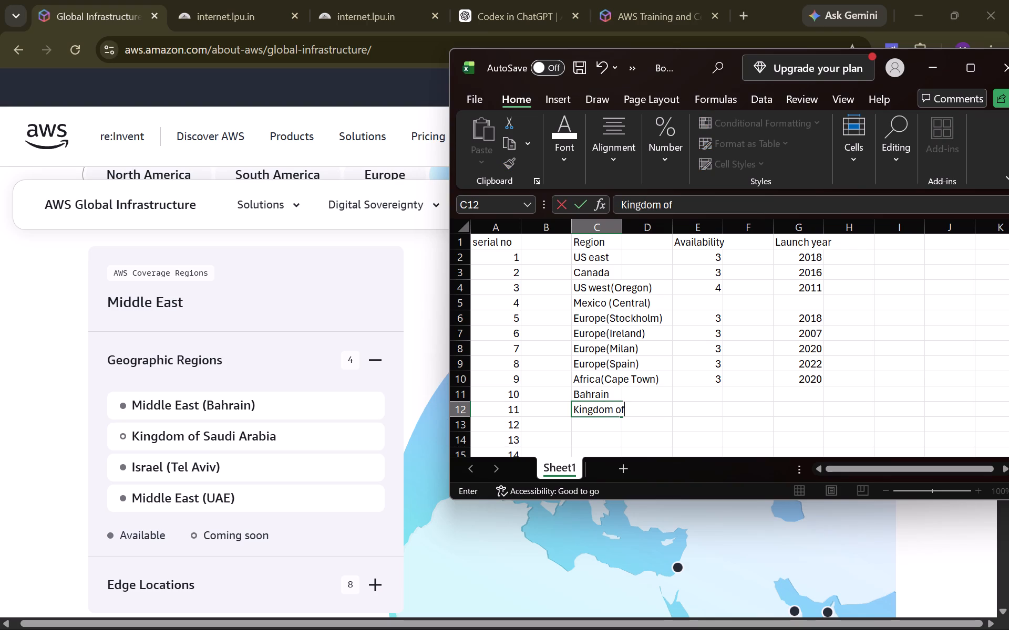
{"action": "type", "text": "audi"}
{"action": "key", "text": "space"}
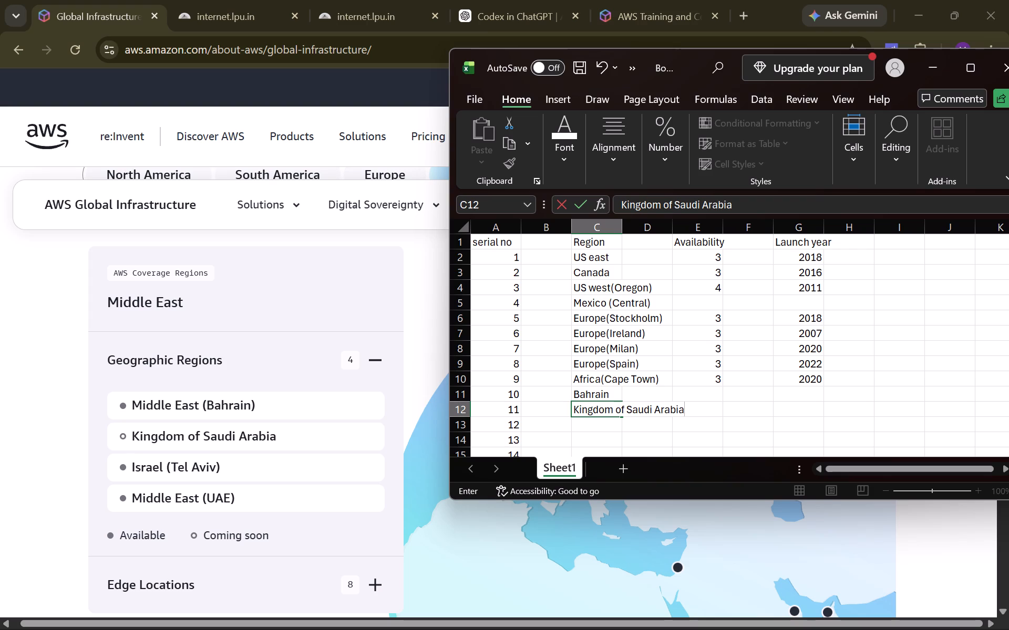
Enter Israel(Tel Aviv) as the region in cell C13.
{"action": "left_click", "coordinate": [603, 423]}
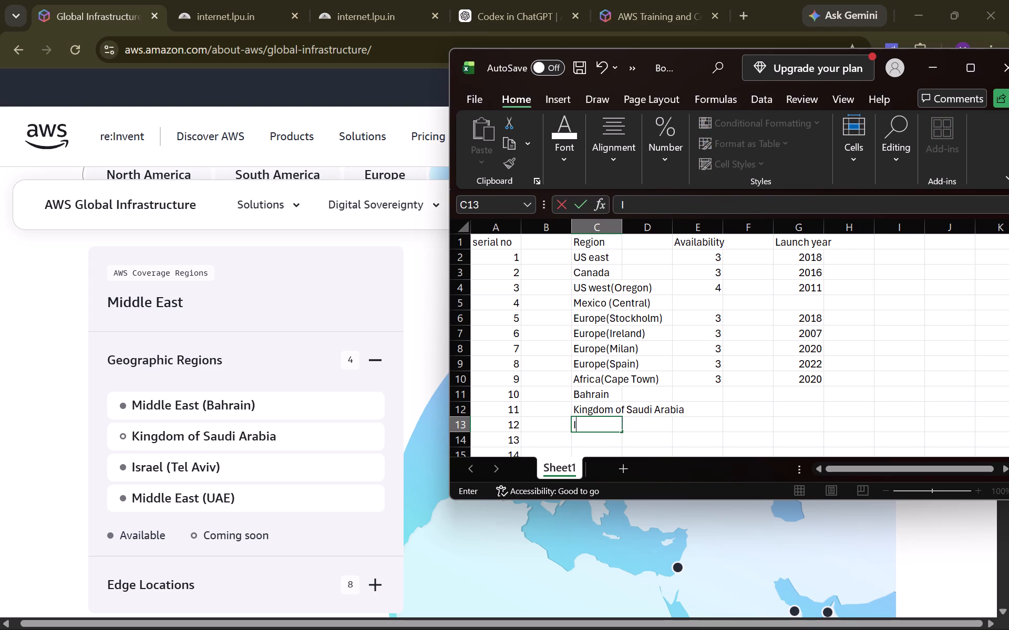
{"action": "type", "text": "srael"}
{"action": "key", "text": "shift+parenleft"}
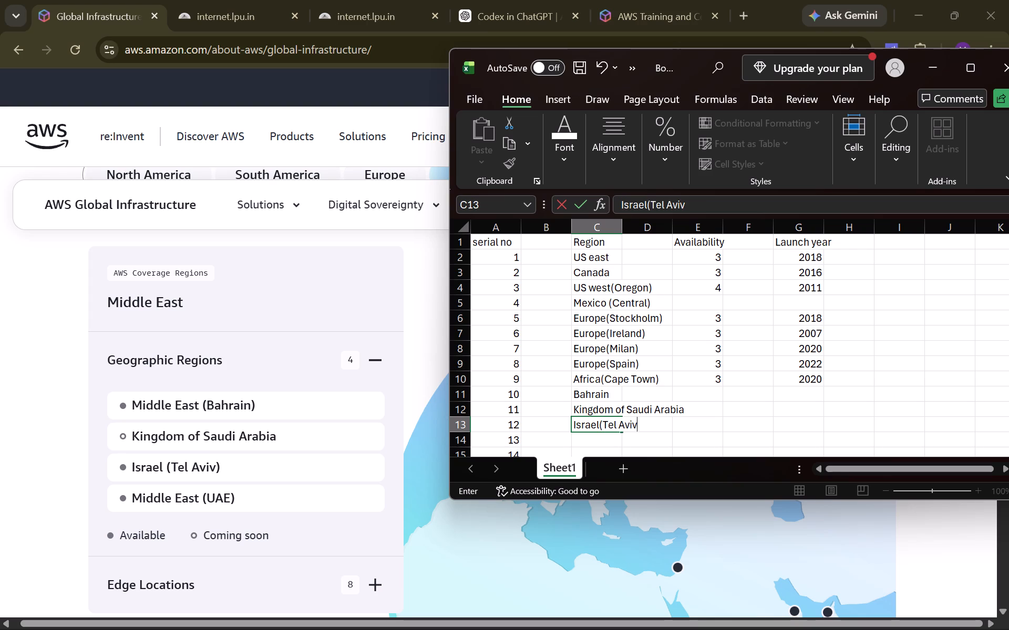
{"action": "key", "text": "shift+parenright"}
{"action": "key", "text": "Right"}
Enter UAE as the region in cell C14.
{"action": "key", "text": "Down"}
{"action": "key", "text": "Left"}
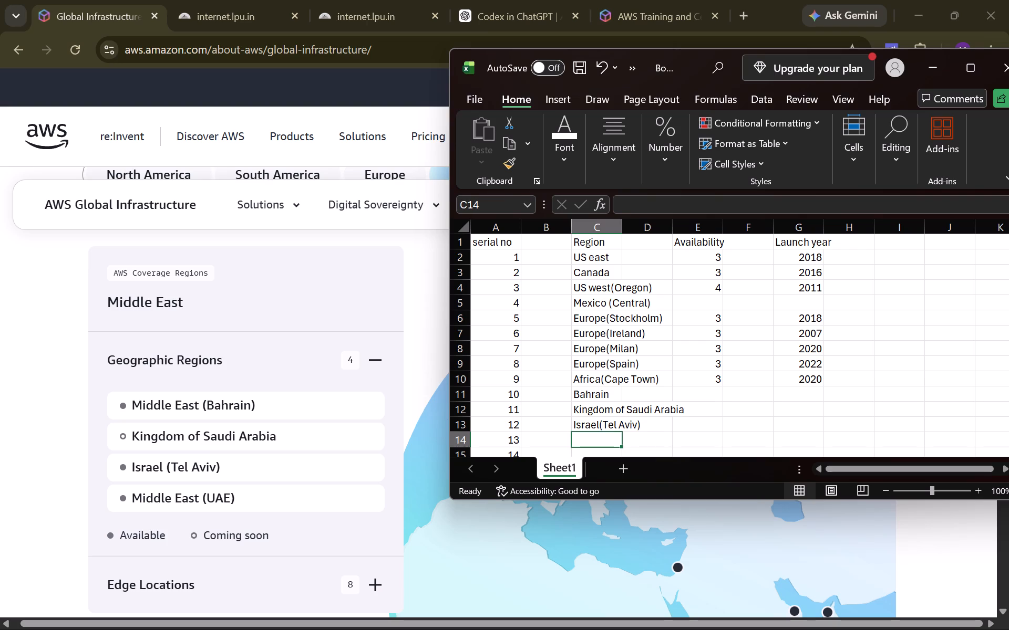
{"action": "type", "text": "iddlle"}
{"action": "key", "text": "BackSpace"}
{"action": "key", "text": "BackSpace"}
{"action": "key", "text": "BackSpace"}
{"action": "key", "text": "BackSpace"}
{"action": "key", "text": "BackSpace"}
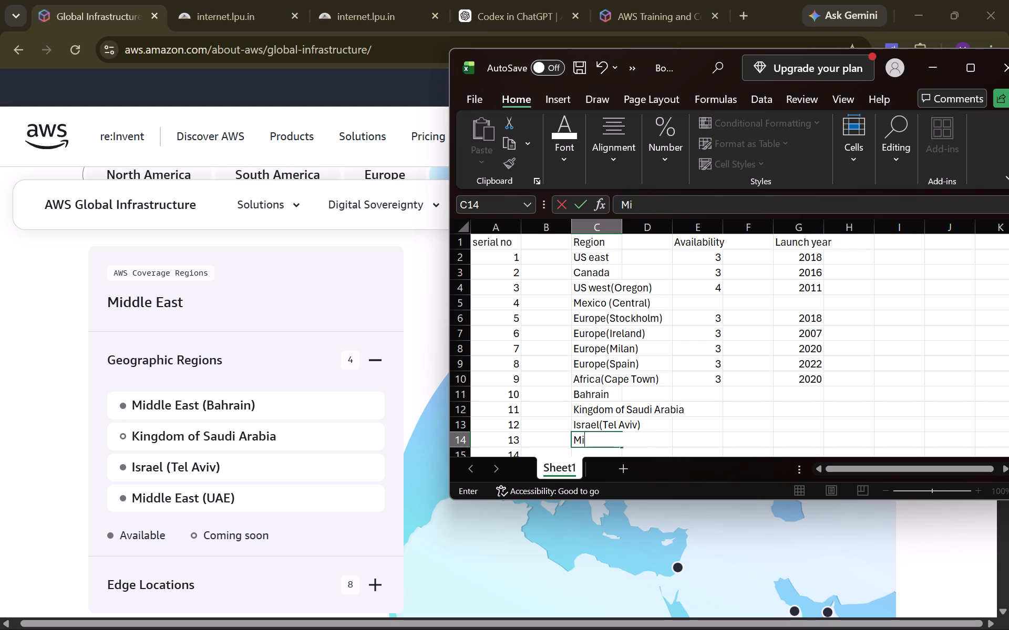
{"action": "key", "text": "BackSpace"}
{"action": "key", "text": "BackSpace"}
{"action": "type", "text": "UAE"}
Switch to the AWS page and examine the availability zones and launch details of each of the Middle East regions.
{"action": "left_click", "coordinate": [350, 403]}
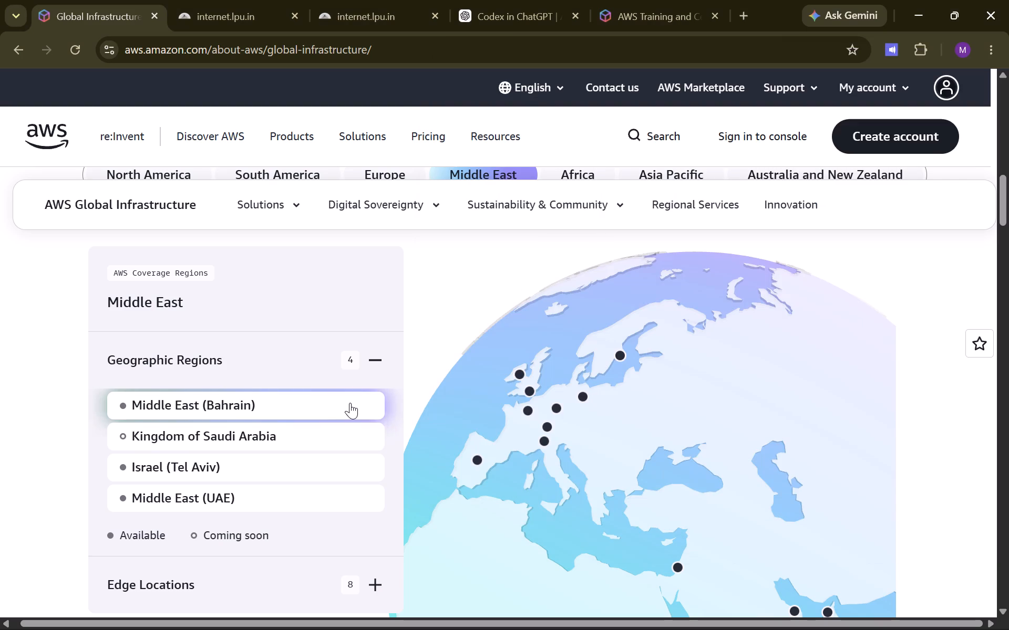
{"action": "left_click", "coordinate": [318, 446]}
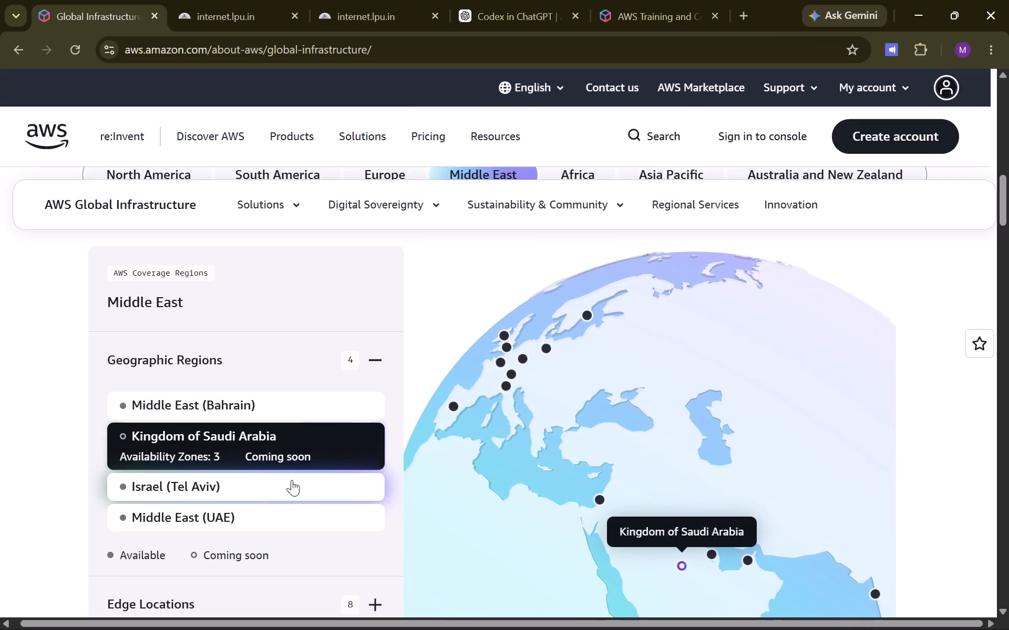
{"action": "left_click", "coordinate": [292, 480]}
{"action": "left_click", "coordinate": [277, 511]}
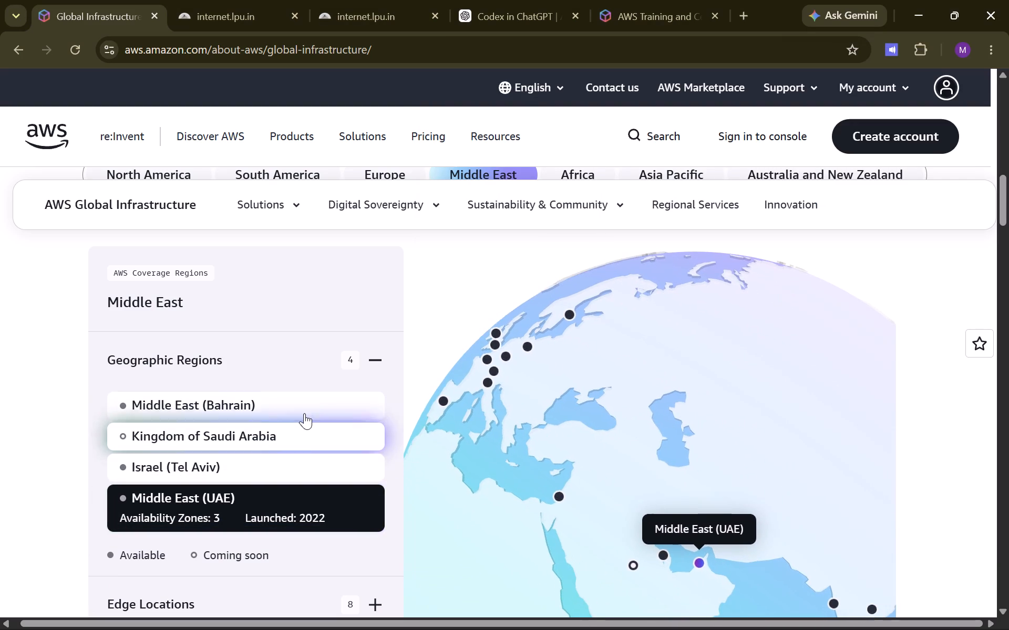
{"action": "left_click", "coordinate": [304, 413]}
{"action": "left_click", "coordinate": [334, 449]}
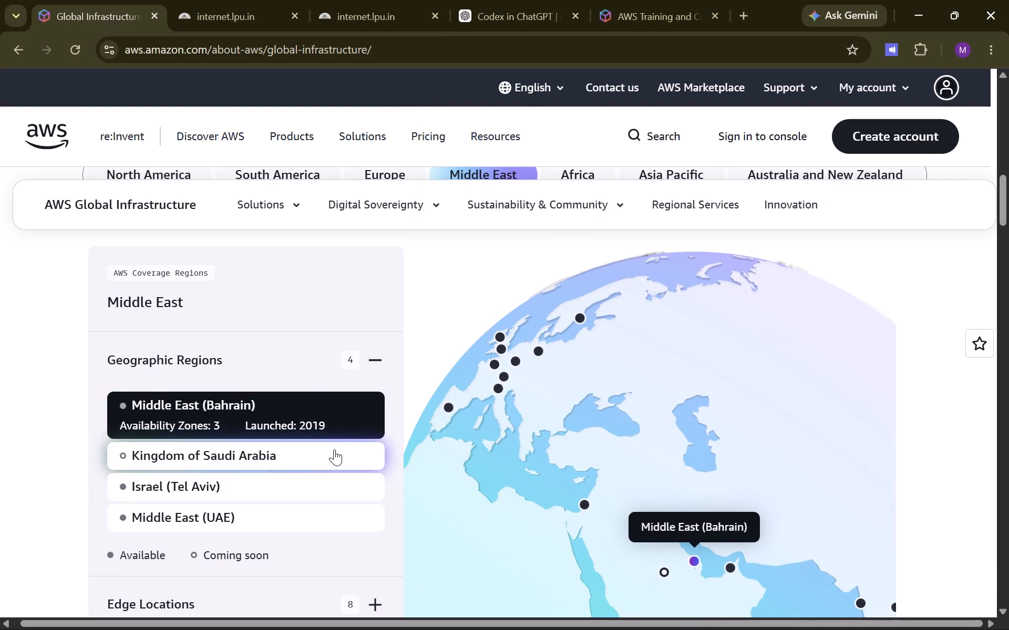
{"action": "left_click", "coordinate": [319, 489]}
{"action": "left_click", "coordinate": [313, 516]}
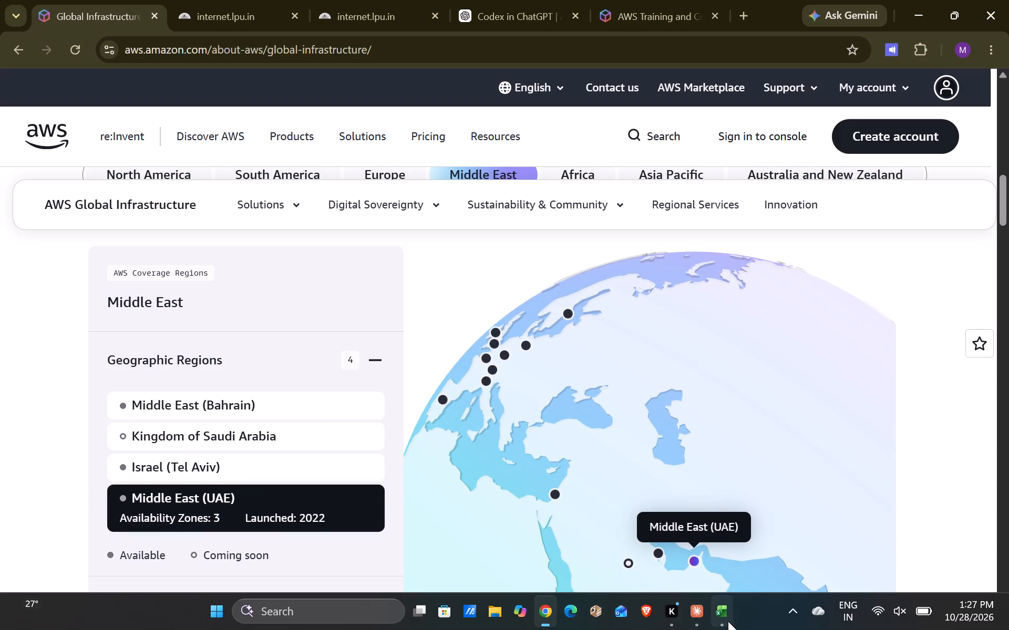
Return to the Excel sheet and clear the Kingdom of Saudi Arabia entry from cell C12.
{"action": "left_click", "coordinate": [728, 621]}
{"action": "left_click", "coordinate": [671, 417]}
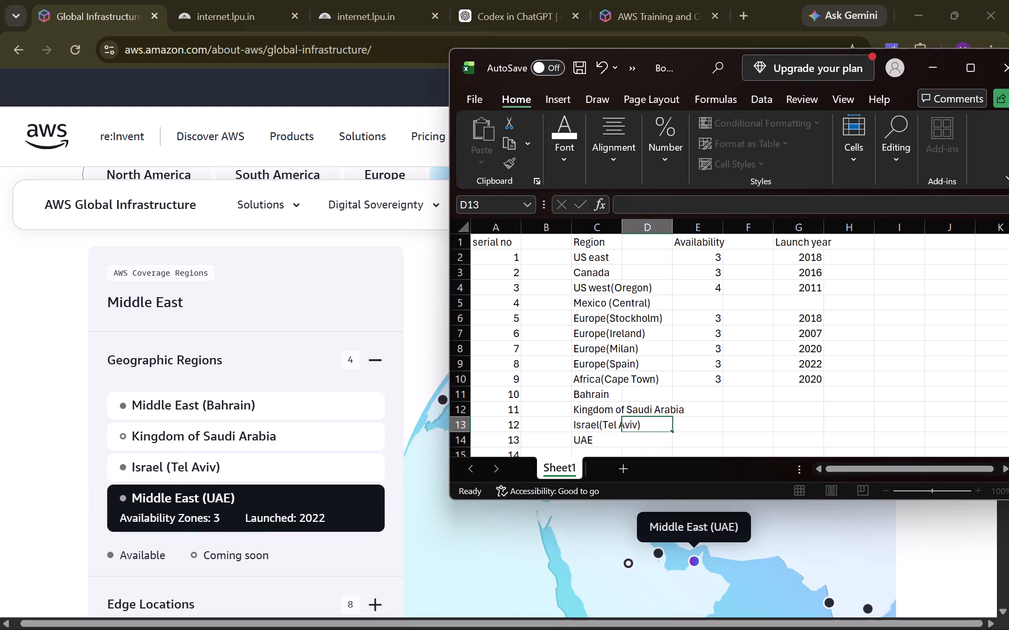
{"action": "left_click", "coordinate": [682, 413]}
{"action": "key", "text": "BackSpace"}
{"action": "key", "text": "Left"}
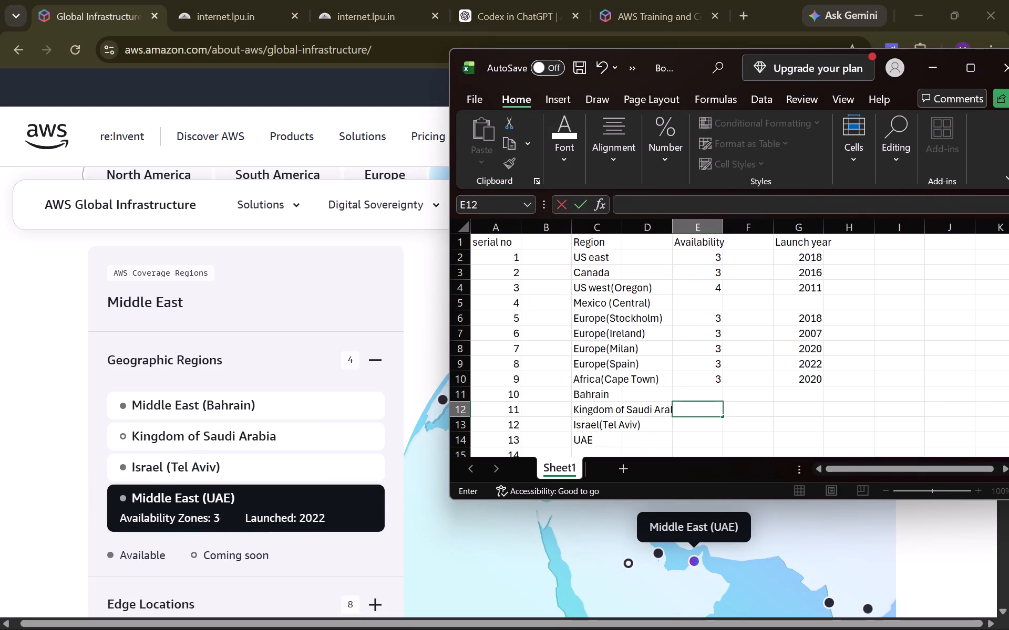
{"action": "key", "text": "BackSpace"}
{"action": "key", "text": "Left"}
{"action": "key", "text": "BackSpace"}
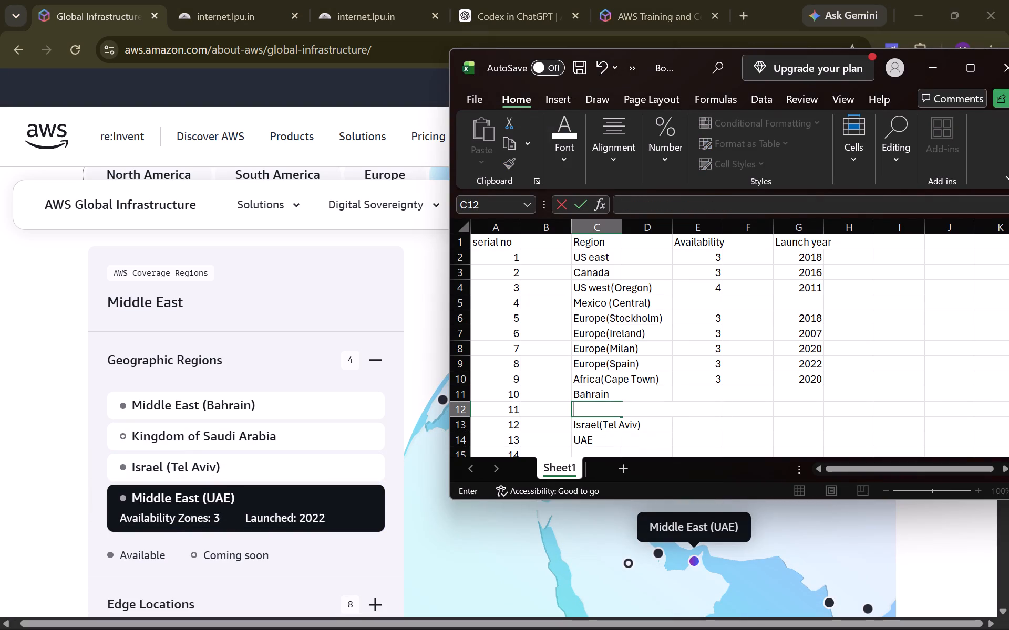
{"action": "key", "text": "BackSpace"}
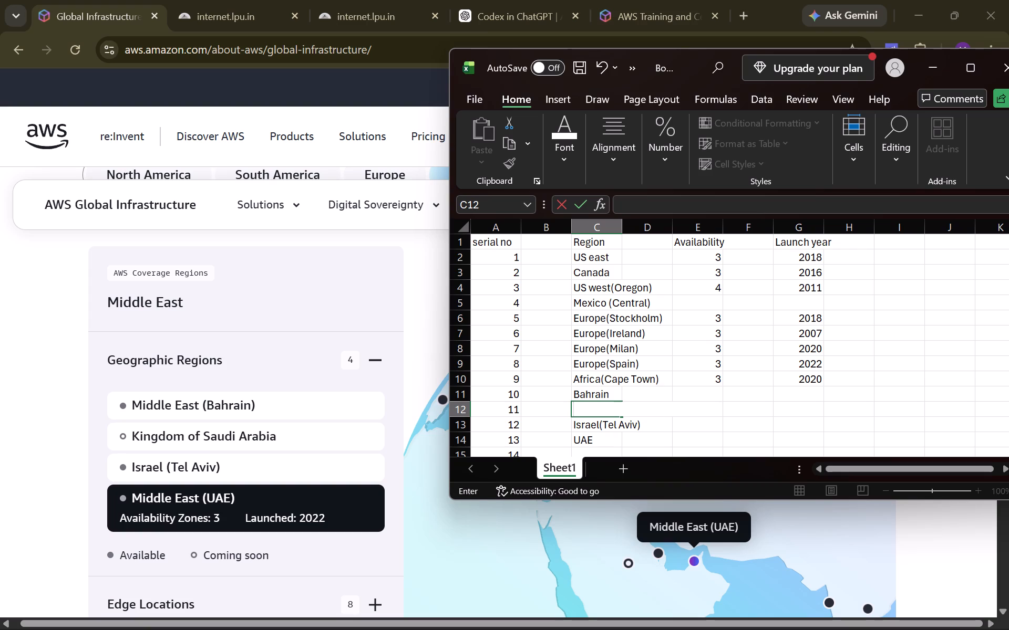
Enter availability 3 for Bahrain, Israel(Tel Aviv) and UAE in cells E11, E13 and E14.
{"action": "left_click", "coordinate": [708, 396]}
{"action": "key", "text": "3"}
{"action": "key", "text": "Down"}
{"action": "key", "text": "Down"}
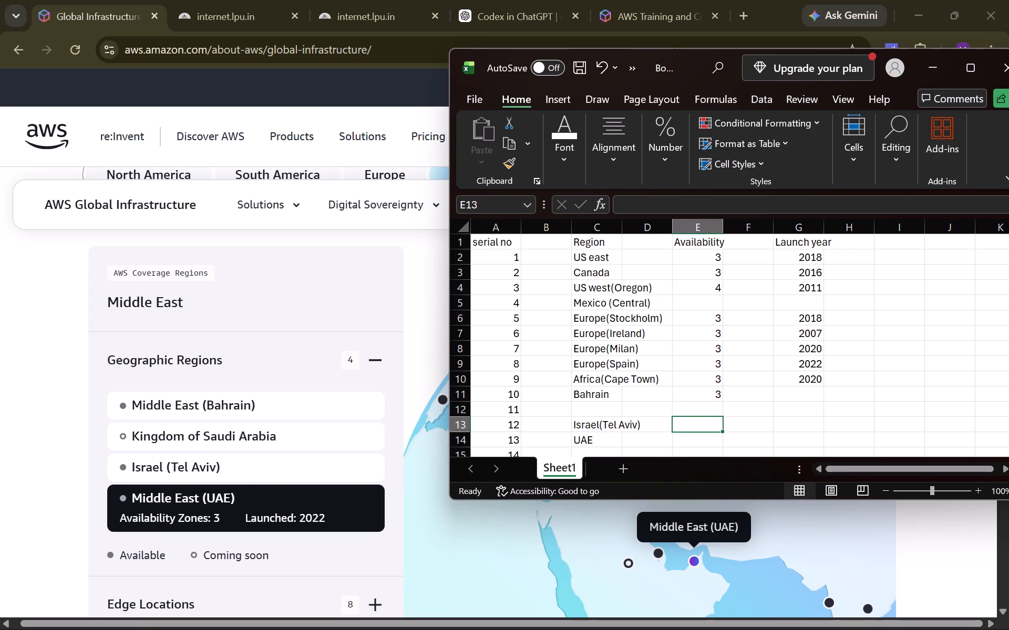
{"action": "key", "text": "3"}
{"action": "key", "text": "Down"}
{"action": "key", "text": "3"}
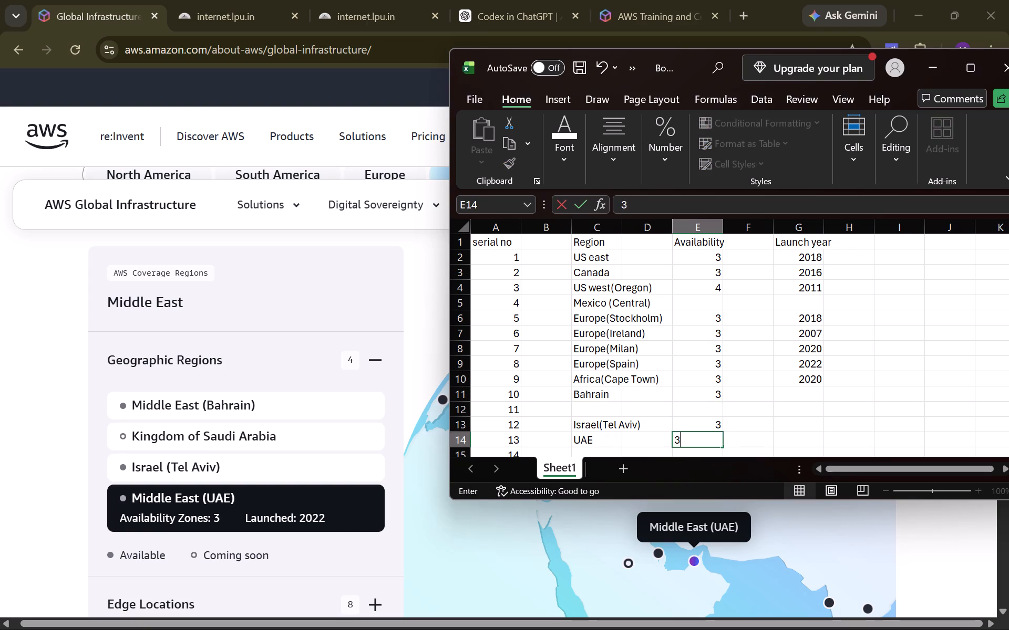
Enter launch years 2023 for Bahrain in G11, 2019 for Israel(Tel Aviv) in G13 and 2022 for UAE in G14.
{"action": "left_click", "coordinate": [814, 392]}
{"action": "type", "text": "2023"}
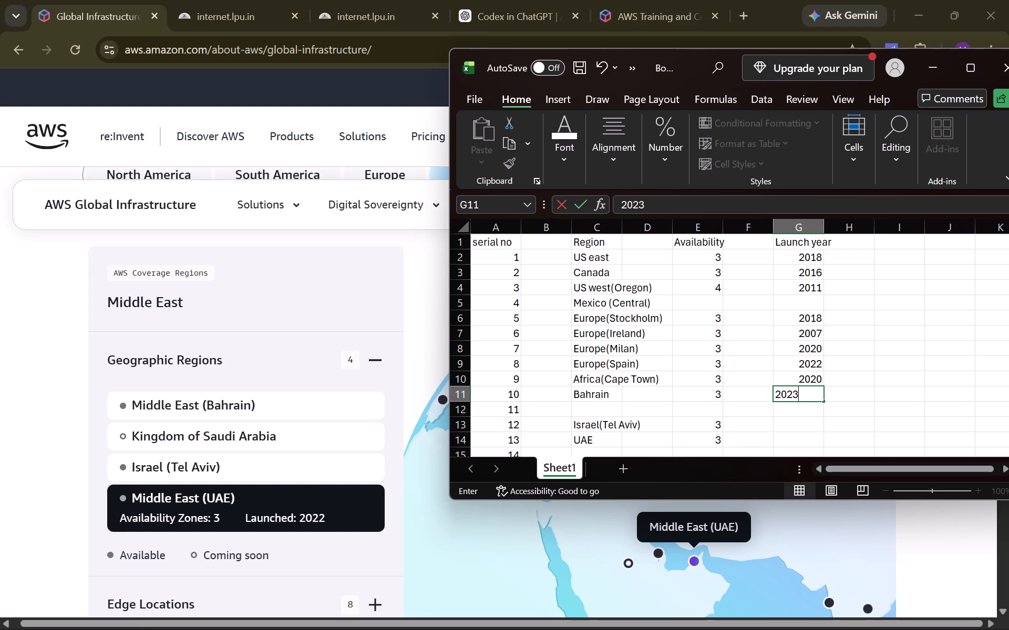
{"action": "key", "text": "Down"}
{"action": "key", "text": "Down"}
{"action": "type", "text": "2019"}
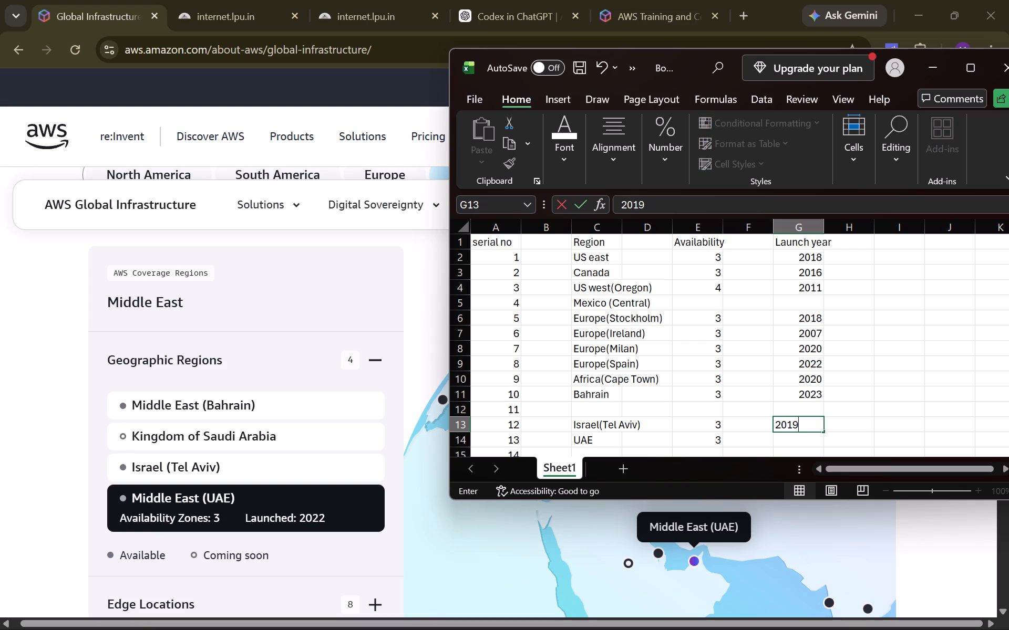
{"action": "key", "text": "Down"}
{"action": "type", "text": "2022"}
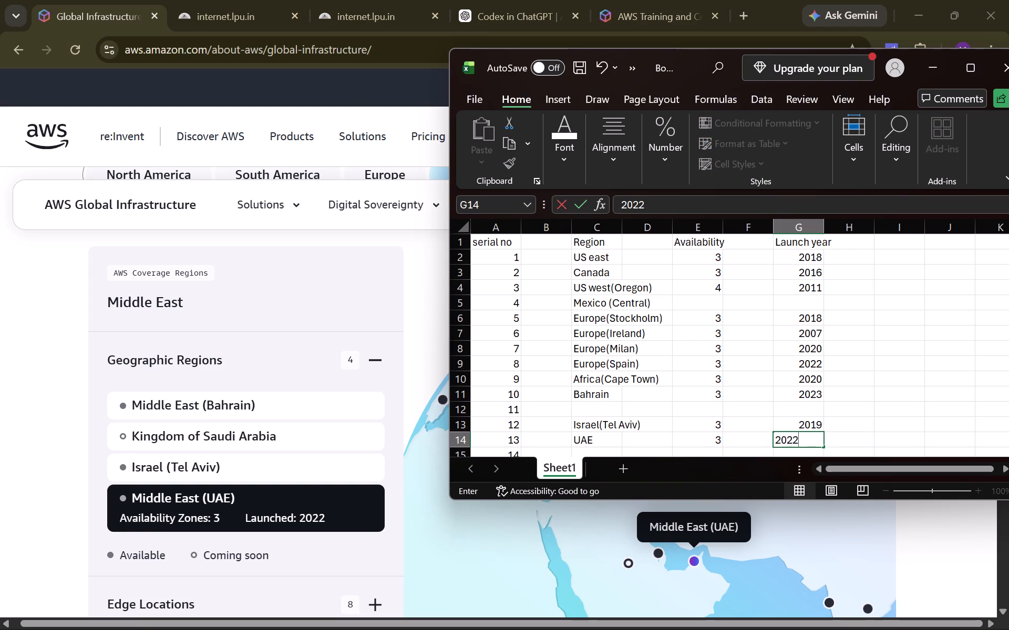
Maximize and close the workbook, saving it as CSE 423 in the Documents folder of the local OneDrive directory.
{"action": "left_click", "coordinate": [964, 71]}
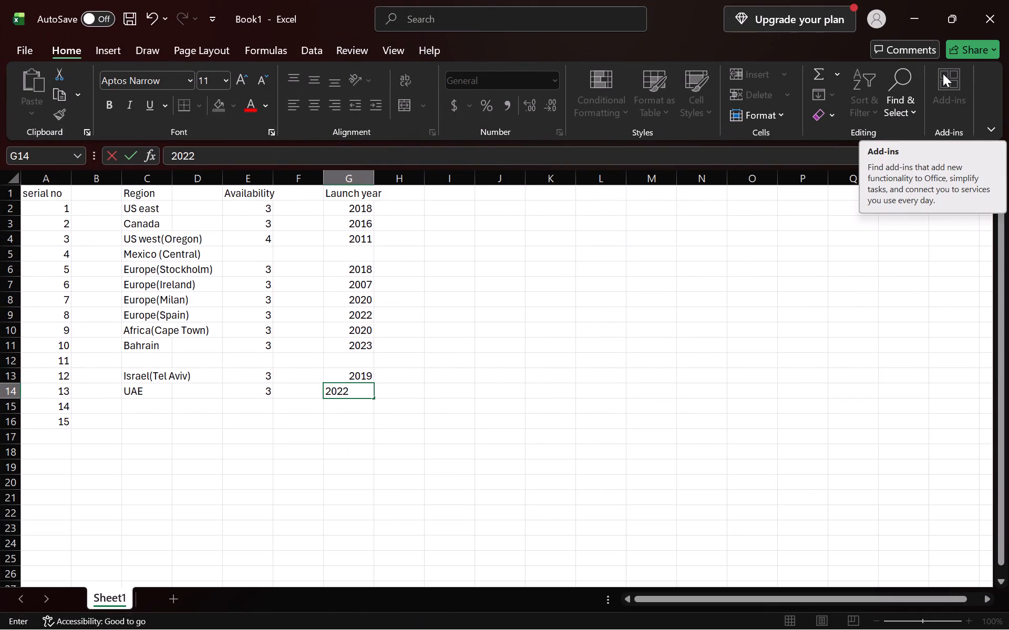
{"action": "left_click", "coordinate": [984, 22]}
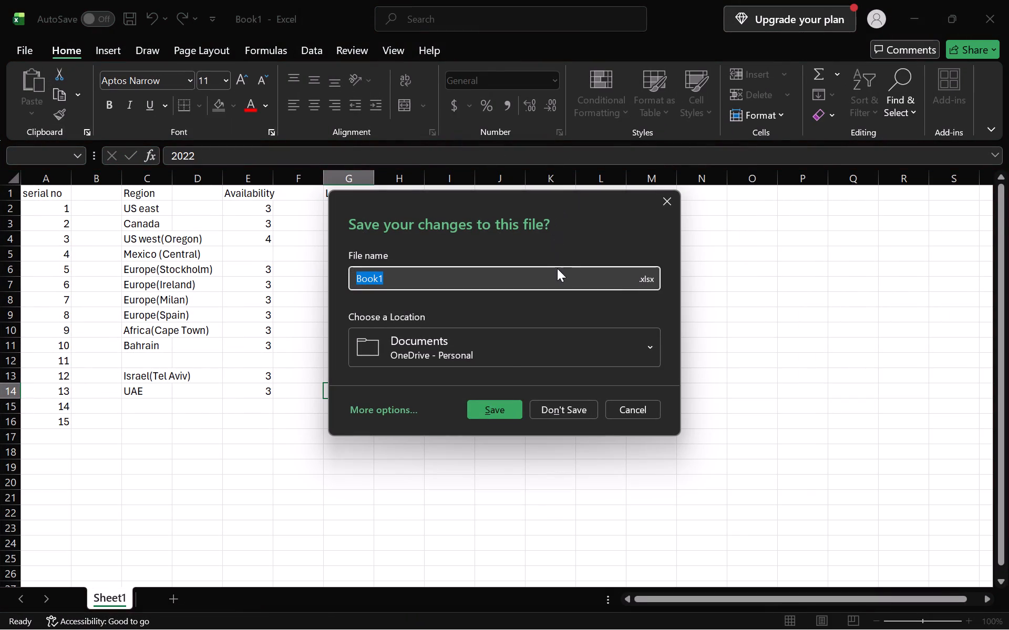
{"action": "left_click", "coordinate": [550, 281]}
{"action": "key", "text": "BackSpace"}
{"action": "key", "text": "BackSpace"}
{"action": "key", "text": "BackSpace"}
{"action": "key", "text": "BackSpace"}
{"action": "key", "text": "BackSpace"}
{"action": "key", "text": "BackSpace"}
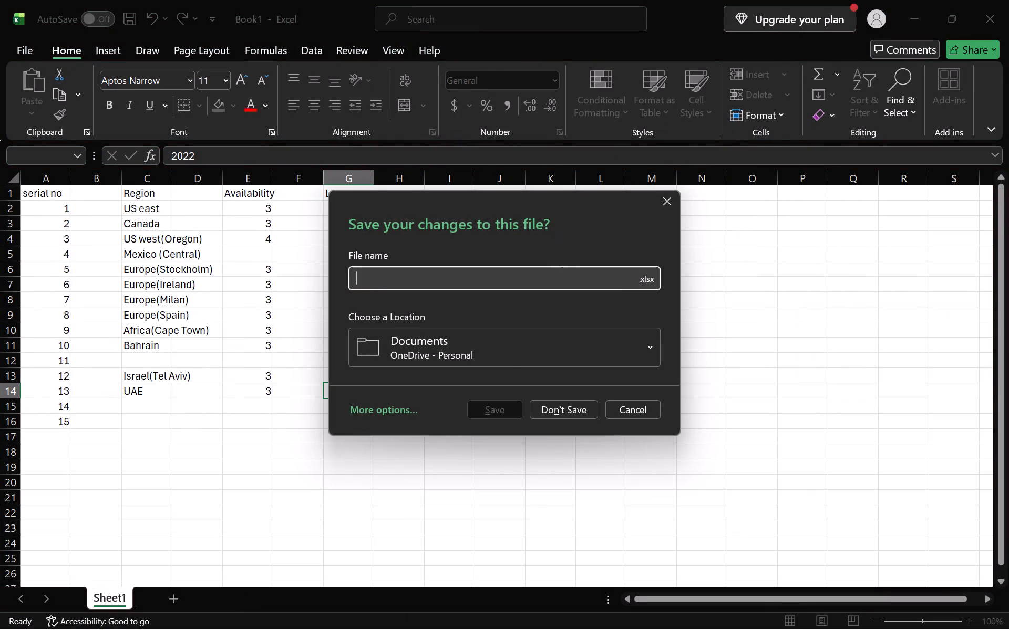
{"action": "type", "text": "CSE"}
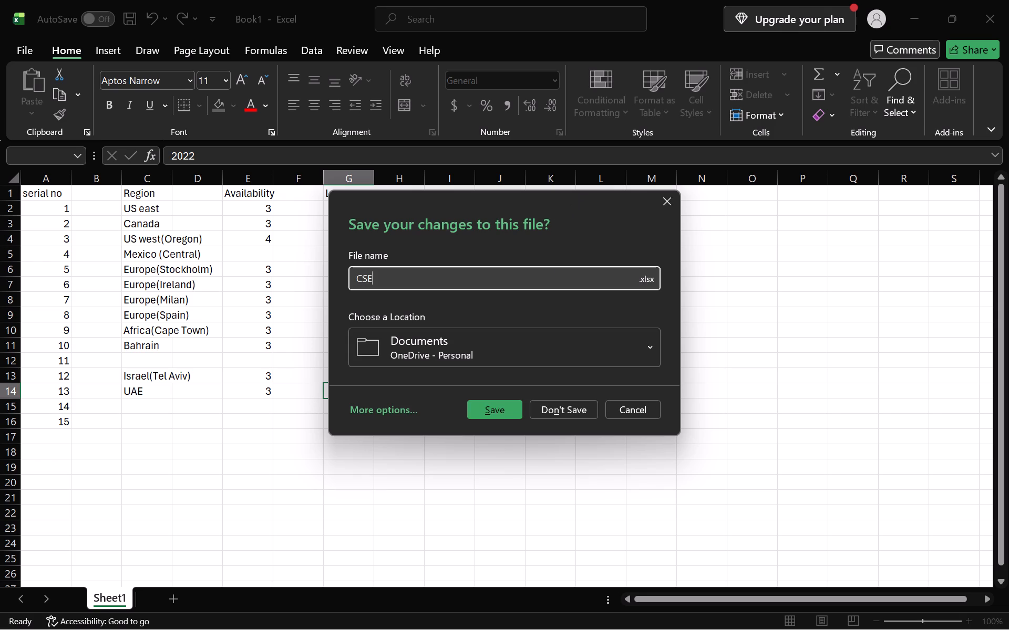
{"action": "key", "text": "space"}
{"action": "type", "text": "423"}
{"action": "left_click", "coordinate": [465, 348]}
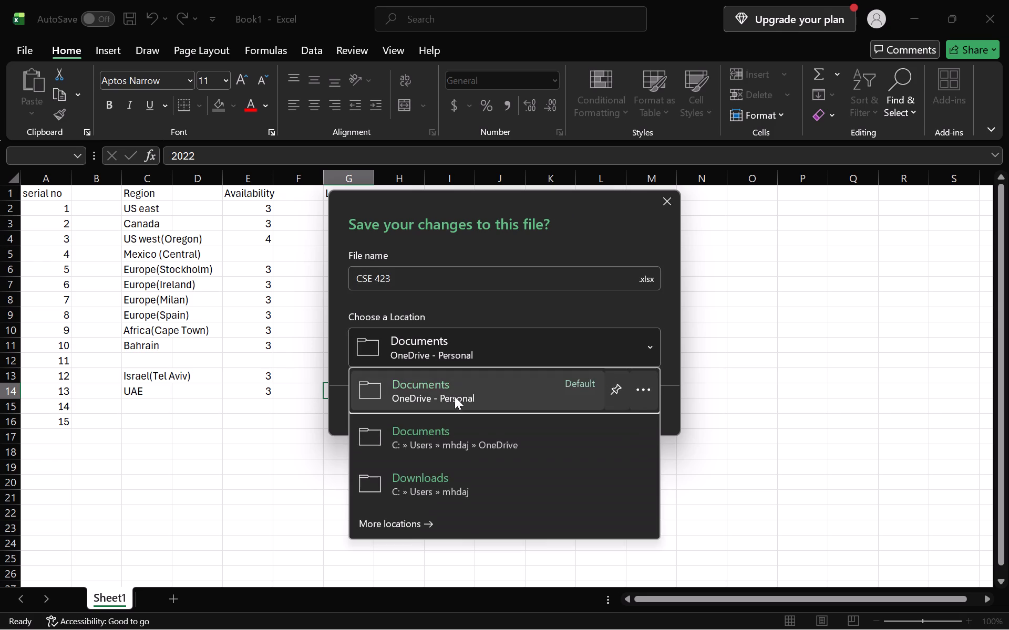
{"action": "left_click", "coordinate": [469, 443]}
{"action": "left_click", "coordinate": [496, 403]}
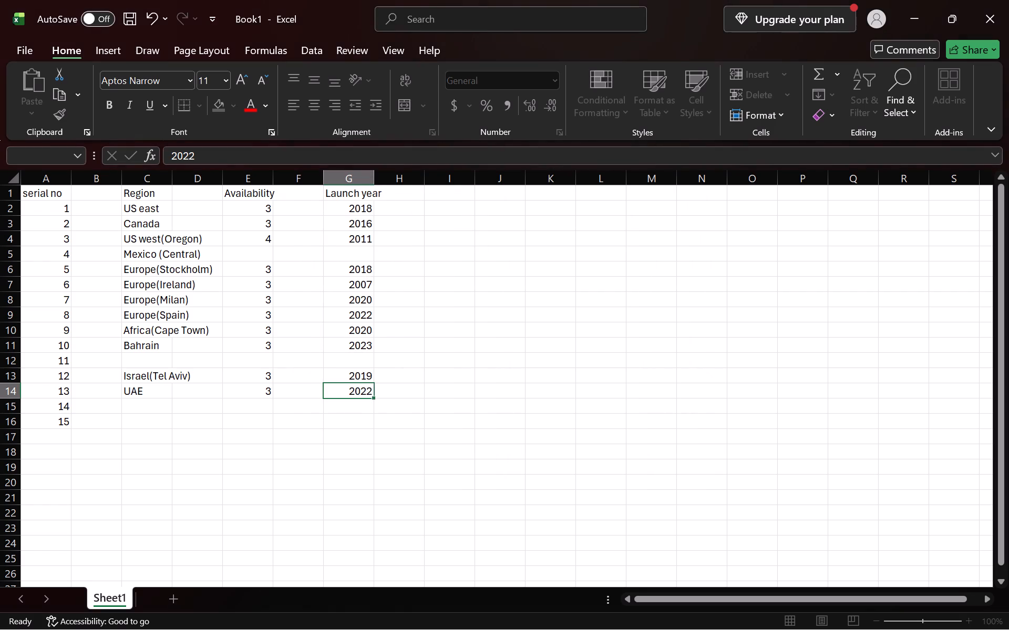